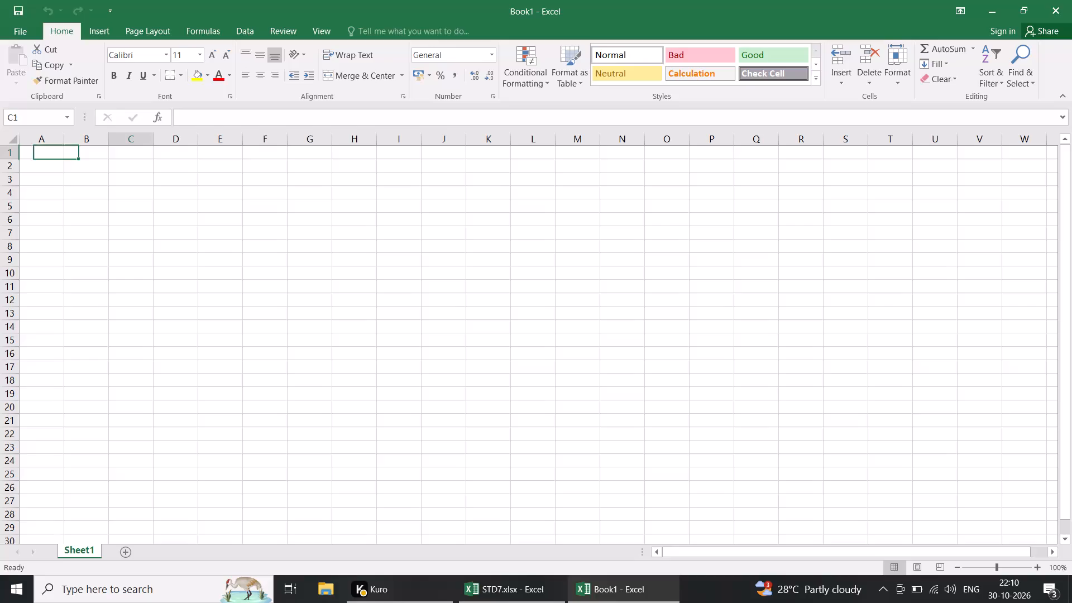
# Merge and center cells C1 to E1.
pyautogui.doubleClick(155, 159)
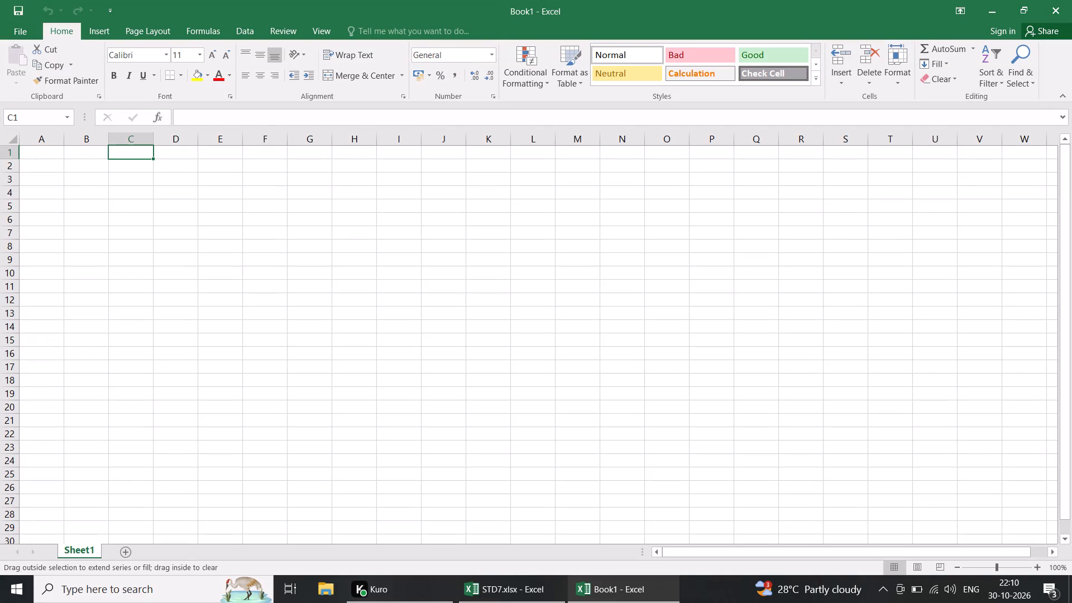
pyautogui.tripleClick(155, 159)
pyautogui.doubleClick(155, 159)
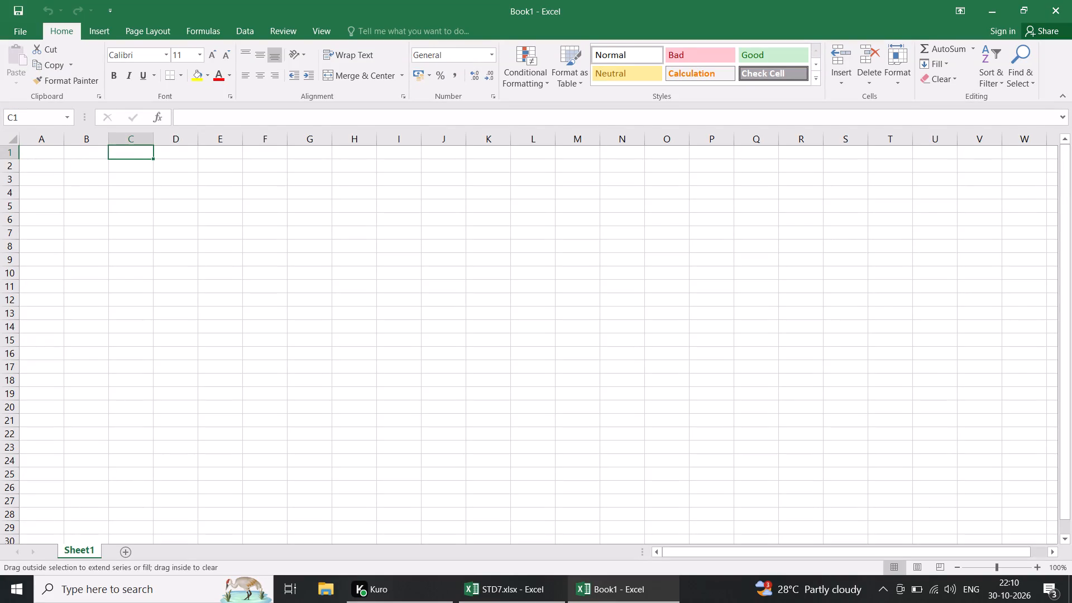
pyautogui.tripleClick(155, 159)
pyautogui.moveTo(155, 159); pyautogui.dragTo(231, 163)
pyautogui.moveTo(231, 163); pyautogui.dragTo(246, 181)
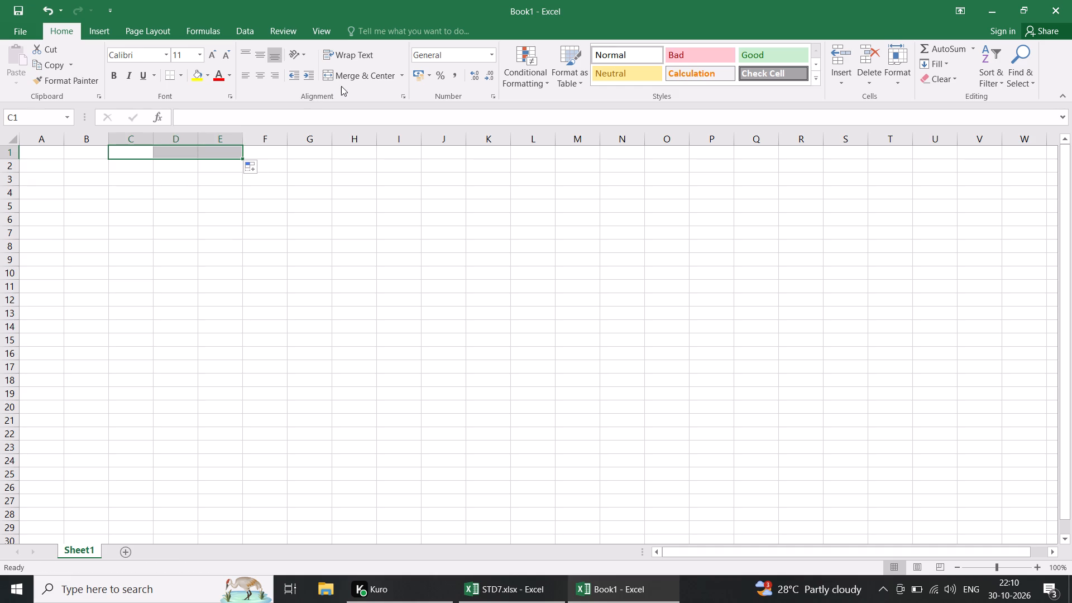
pyautogui.click(360, 80)
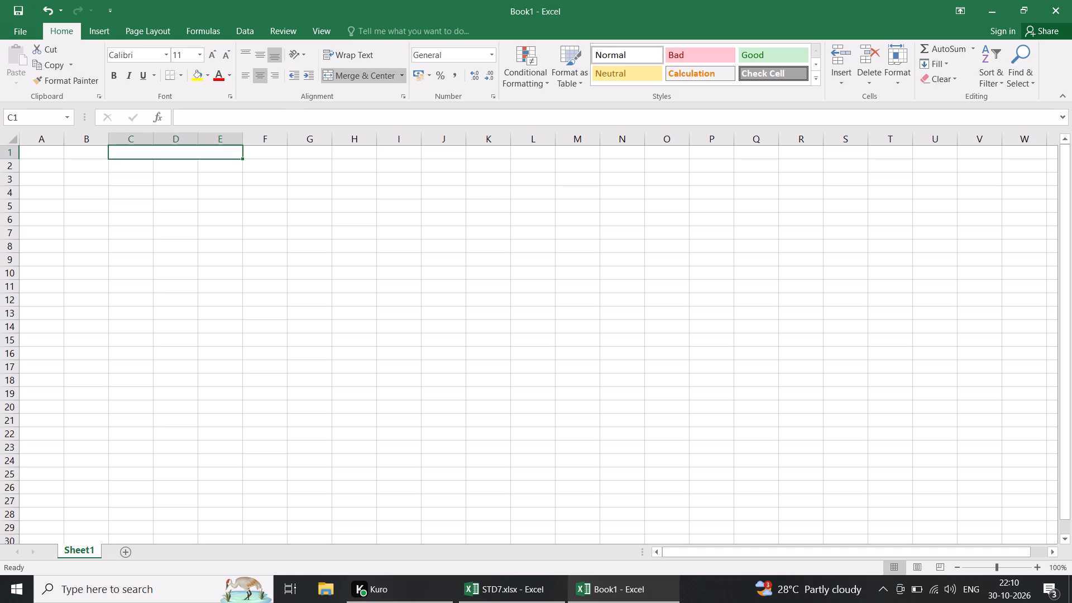
# Enter the title text "computer tech academy" in the merged cell C1.
pyautogui.click(151, 154)
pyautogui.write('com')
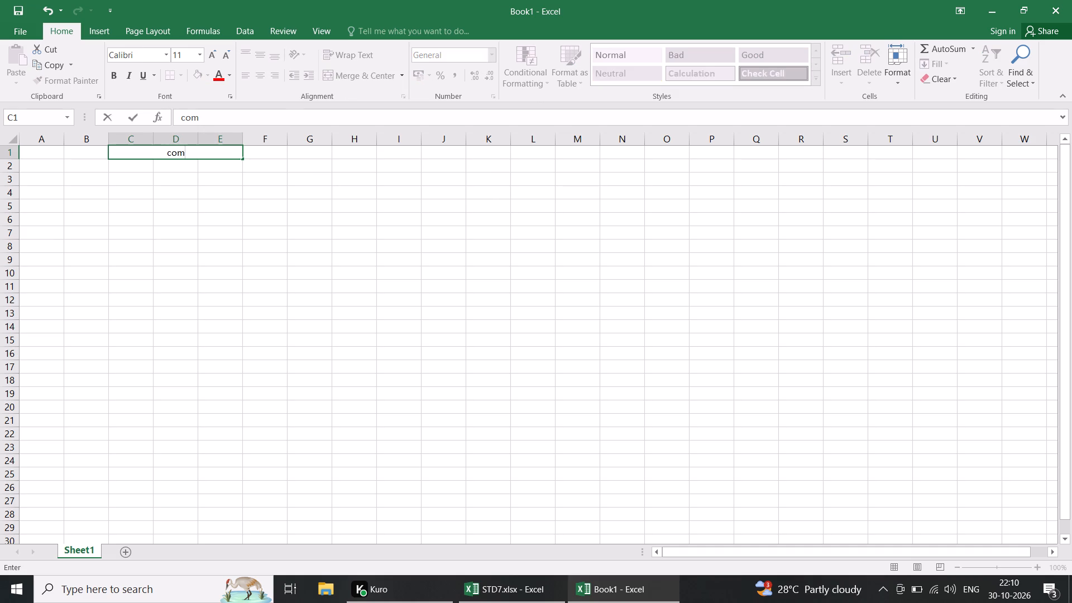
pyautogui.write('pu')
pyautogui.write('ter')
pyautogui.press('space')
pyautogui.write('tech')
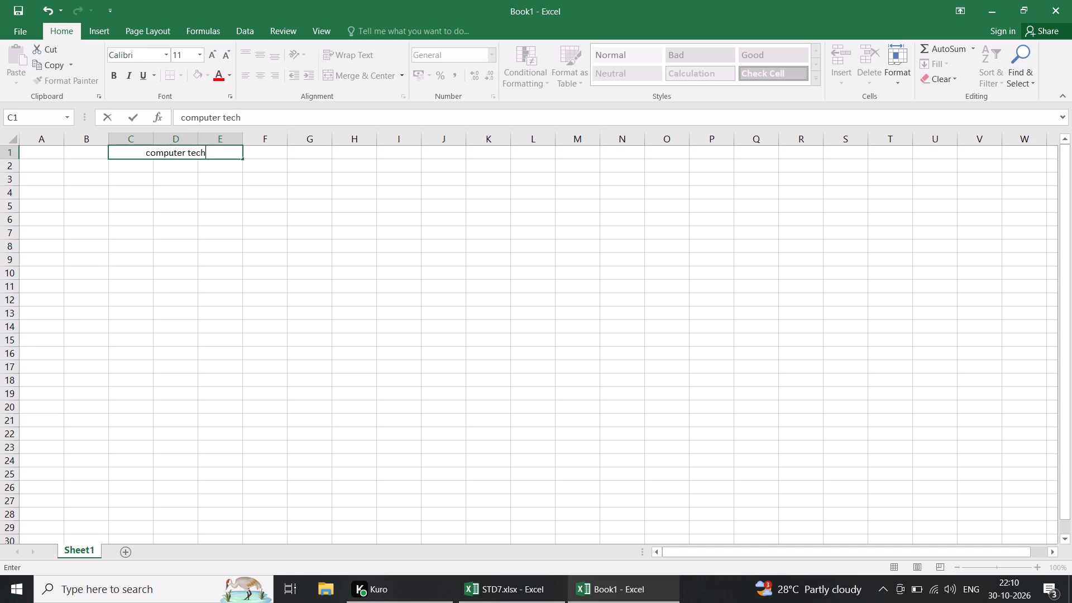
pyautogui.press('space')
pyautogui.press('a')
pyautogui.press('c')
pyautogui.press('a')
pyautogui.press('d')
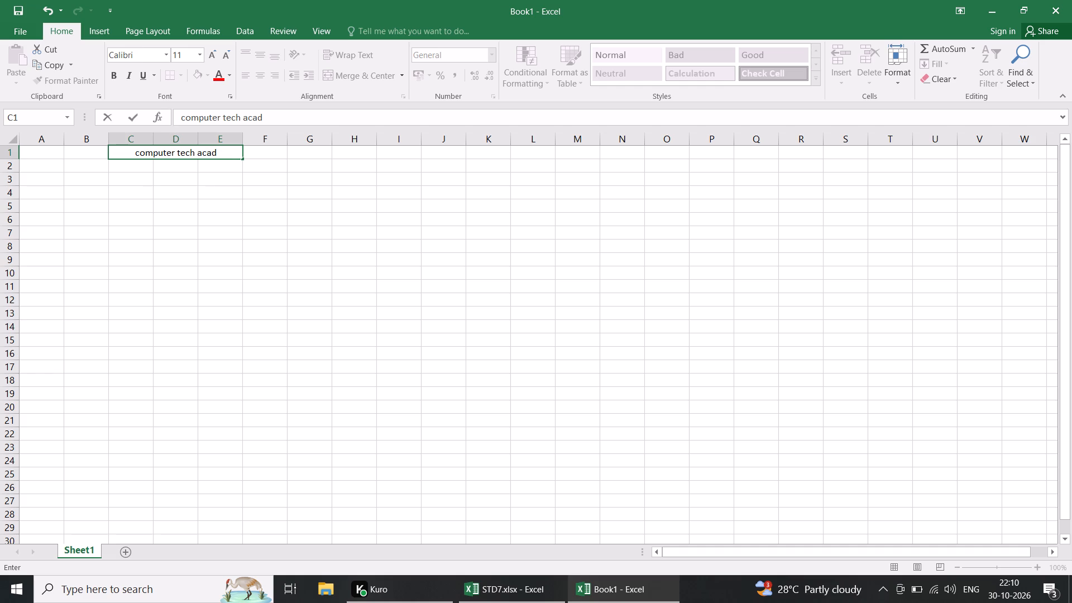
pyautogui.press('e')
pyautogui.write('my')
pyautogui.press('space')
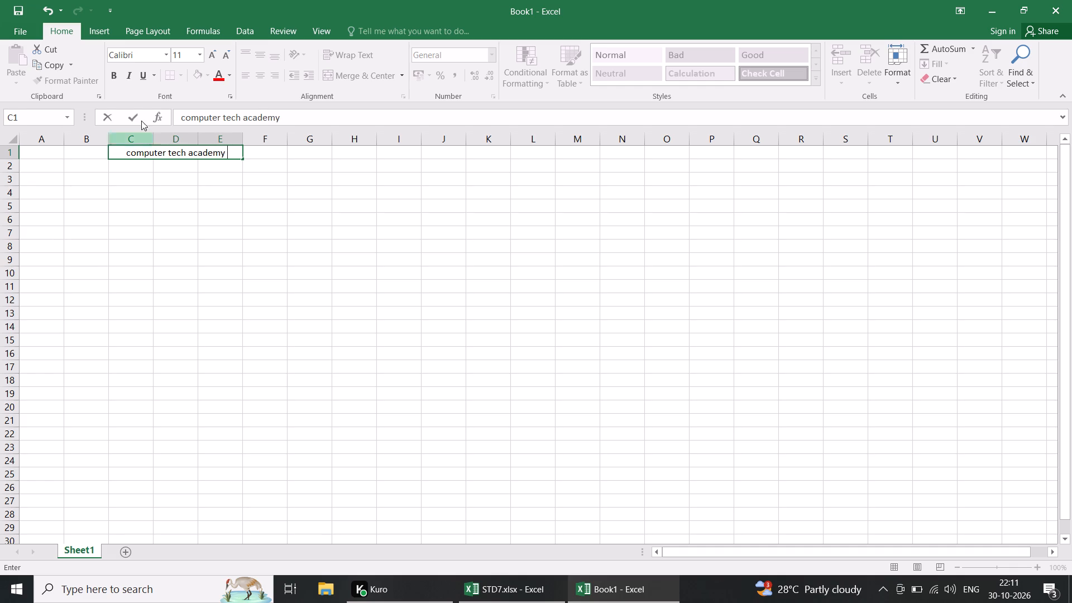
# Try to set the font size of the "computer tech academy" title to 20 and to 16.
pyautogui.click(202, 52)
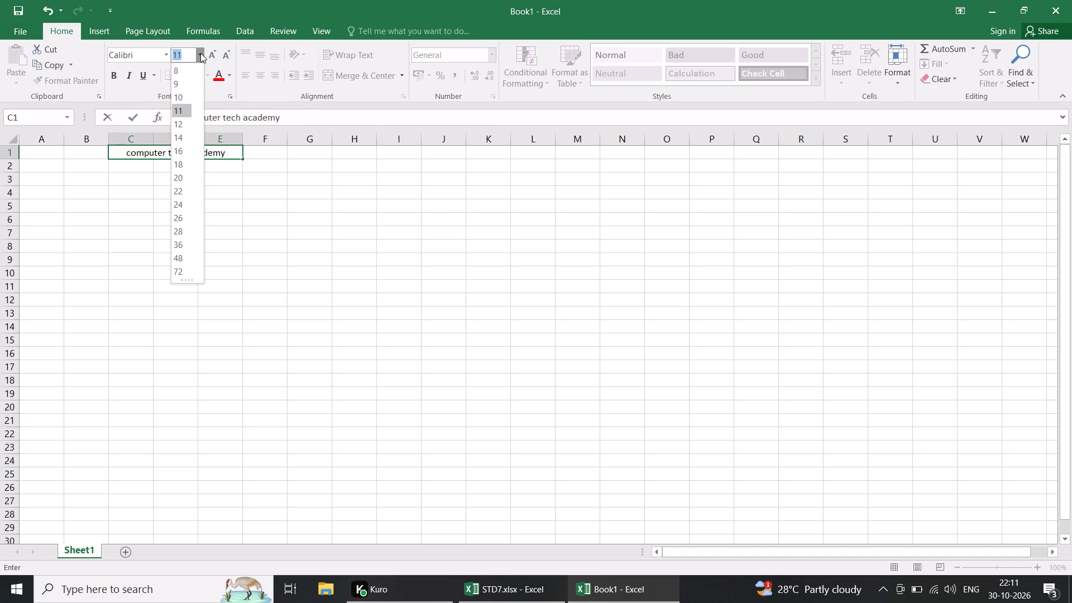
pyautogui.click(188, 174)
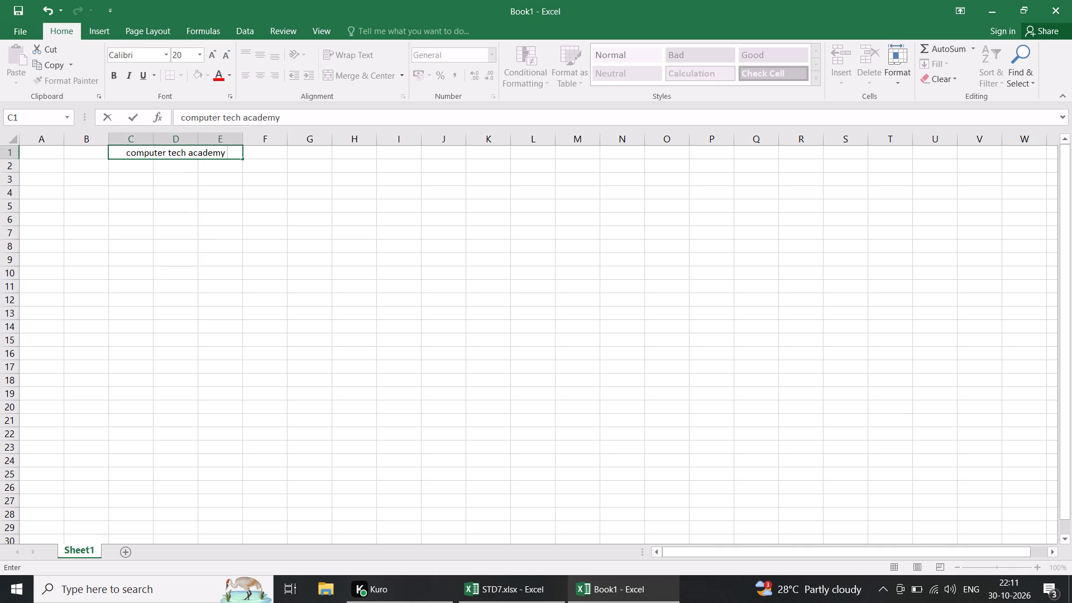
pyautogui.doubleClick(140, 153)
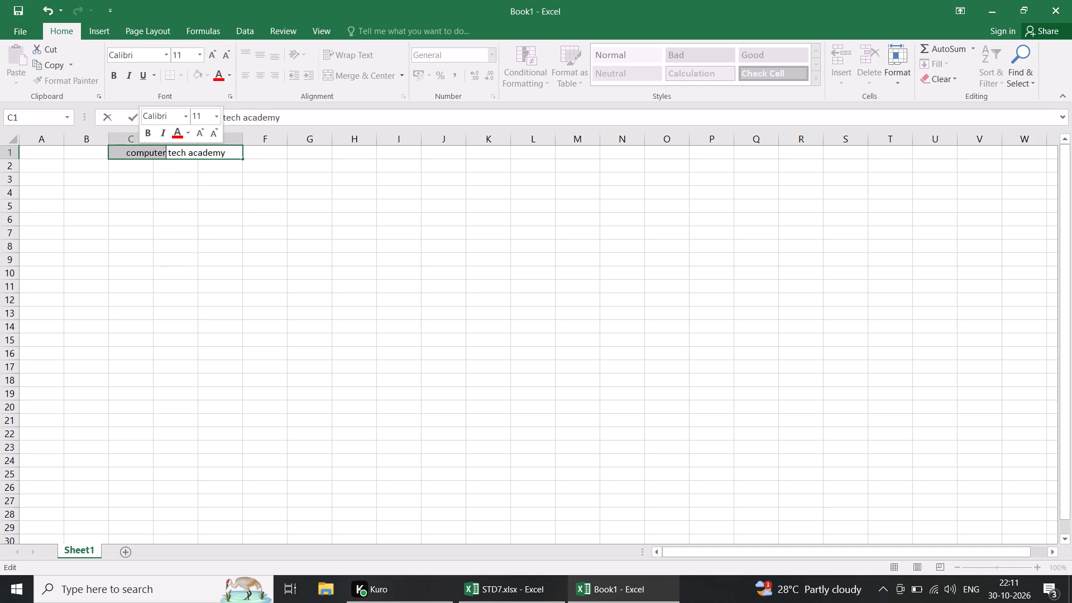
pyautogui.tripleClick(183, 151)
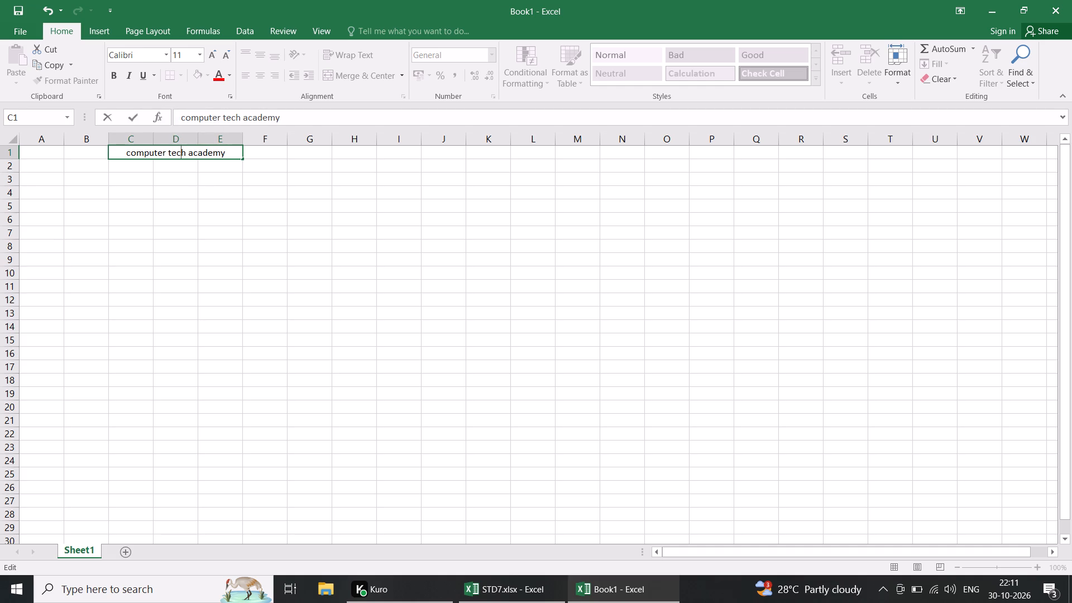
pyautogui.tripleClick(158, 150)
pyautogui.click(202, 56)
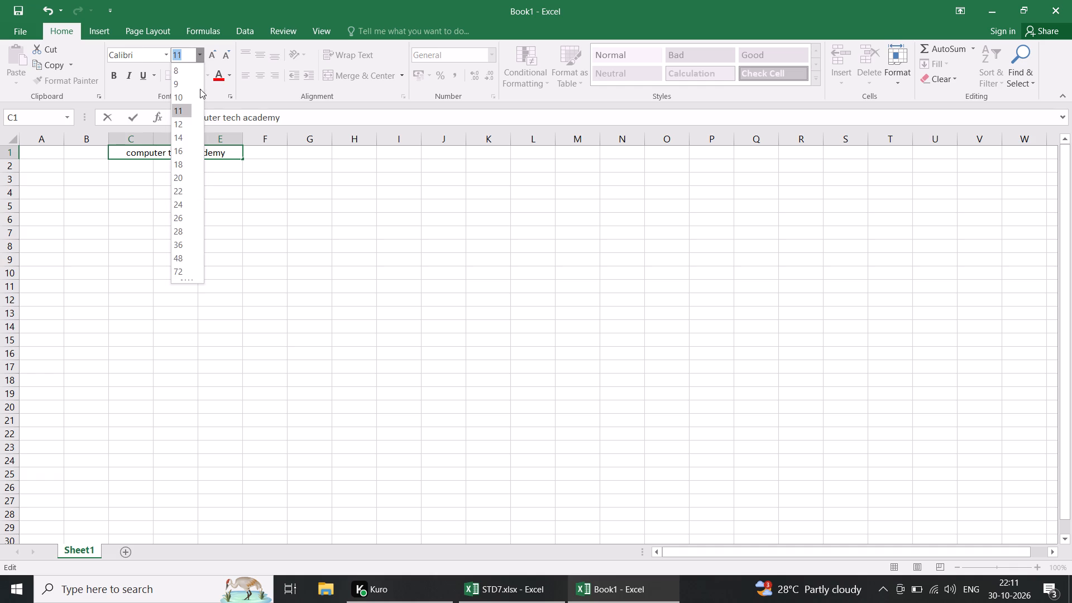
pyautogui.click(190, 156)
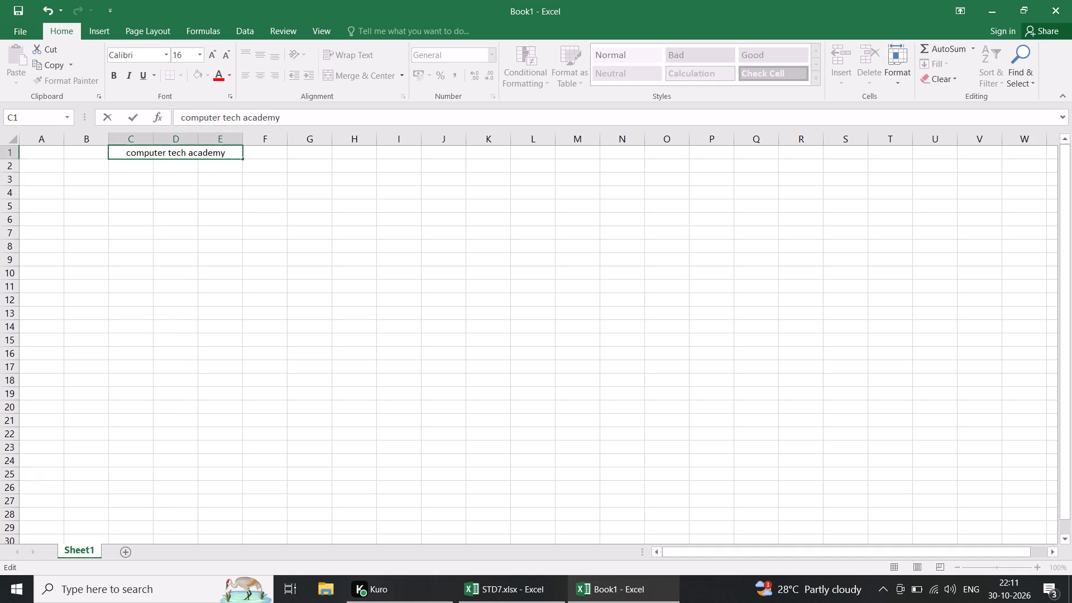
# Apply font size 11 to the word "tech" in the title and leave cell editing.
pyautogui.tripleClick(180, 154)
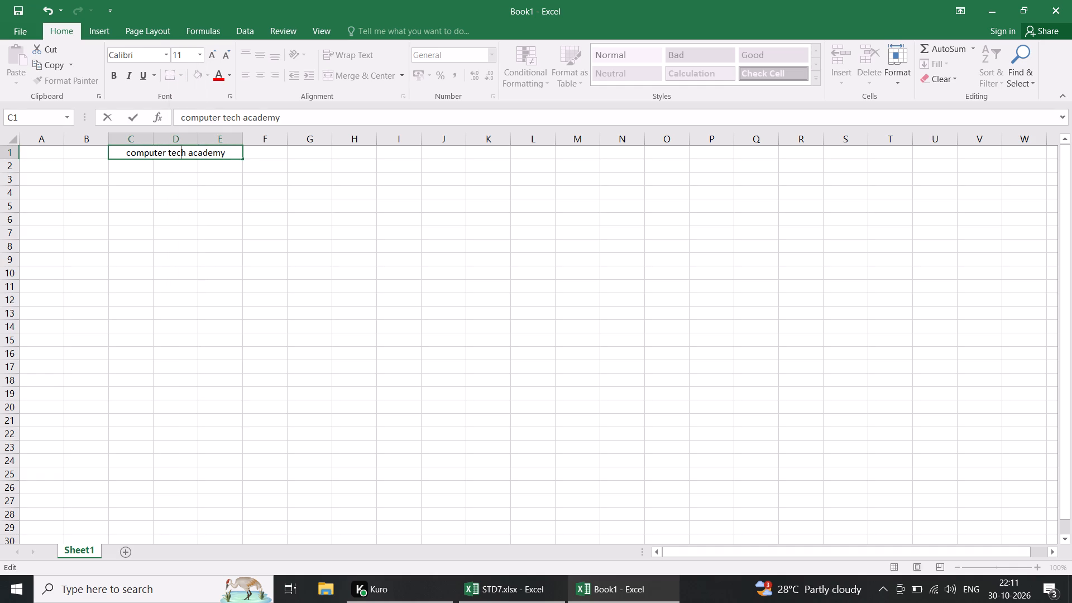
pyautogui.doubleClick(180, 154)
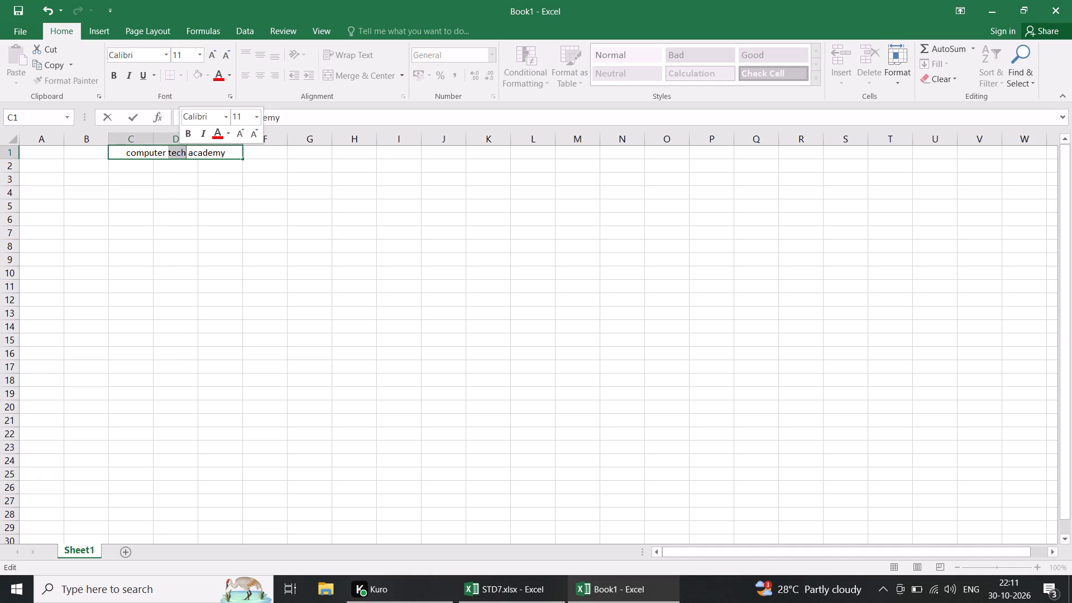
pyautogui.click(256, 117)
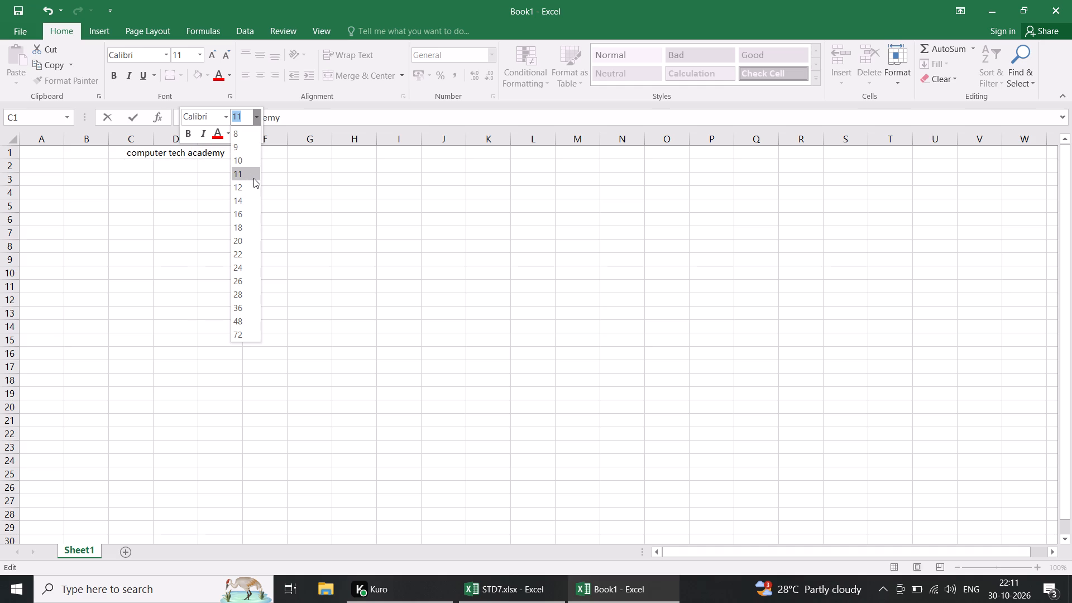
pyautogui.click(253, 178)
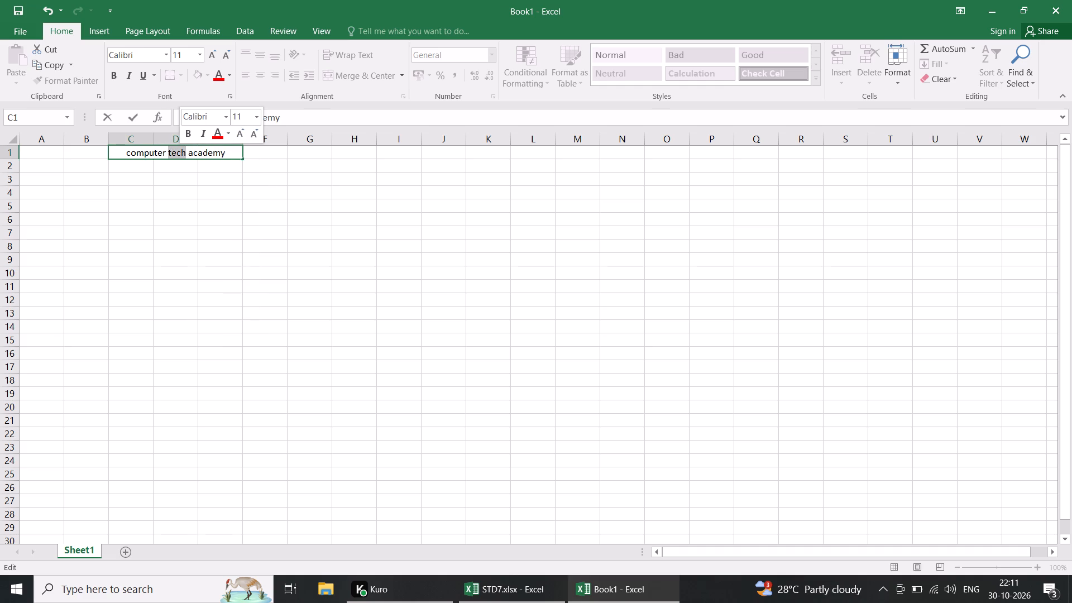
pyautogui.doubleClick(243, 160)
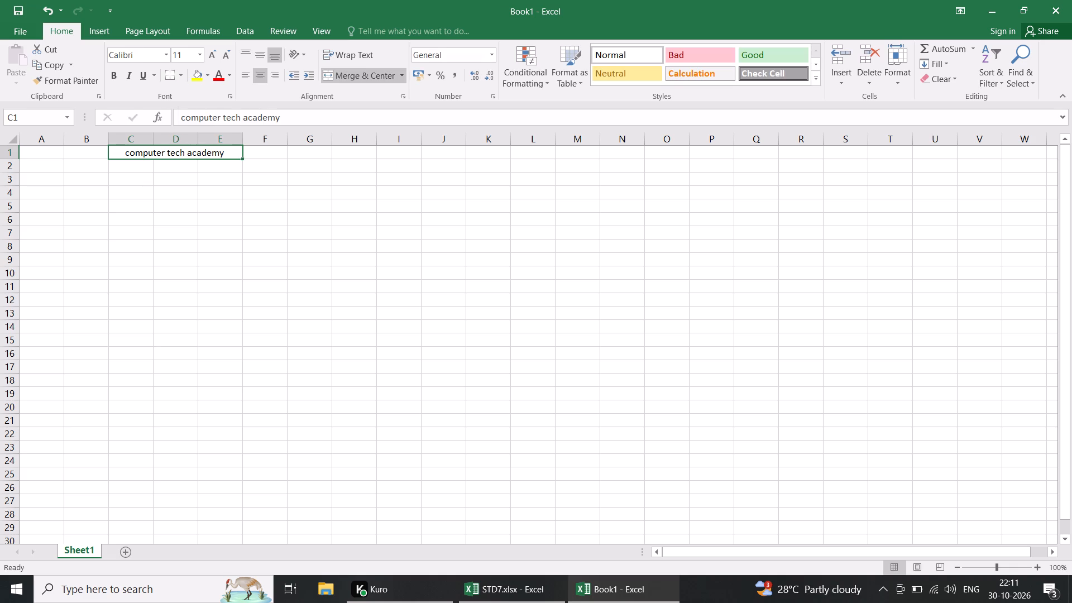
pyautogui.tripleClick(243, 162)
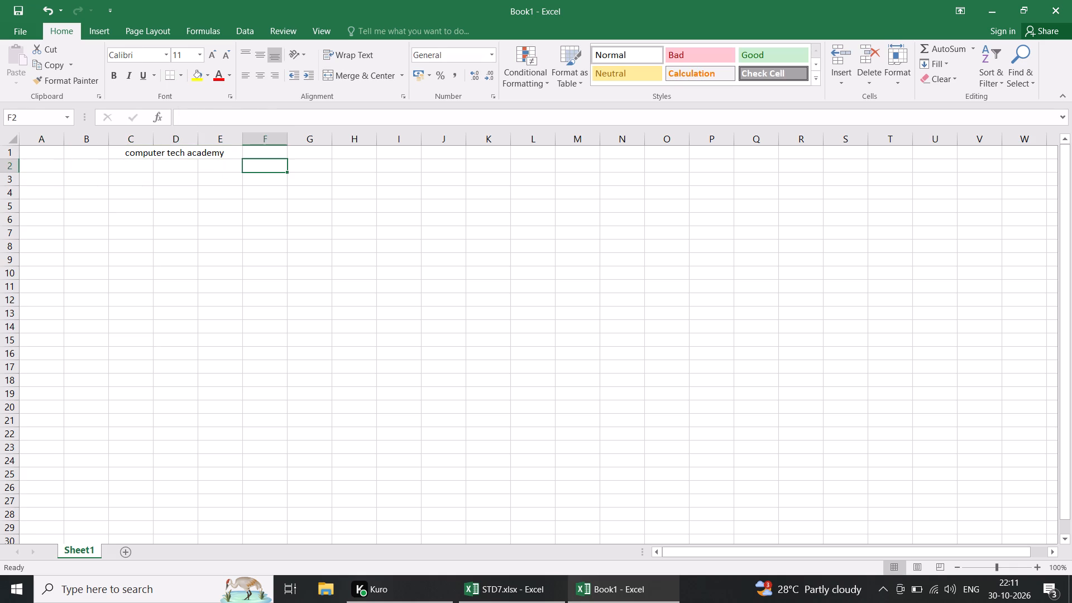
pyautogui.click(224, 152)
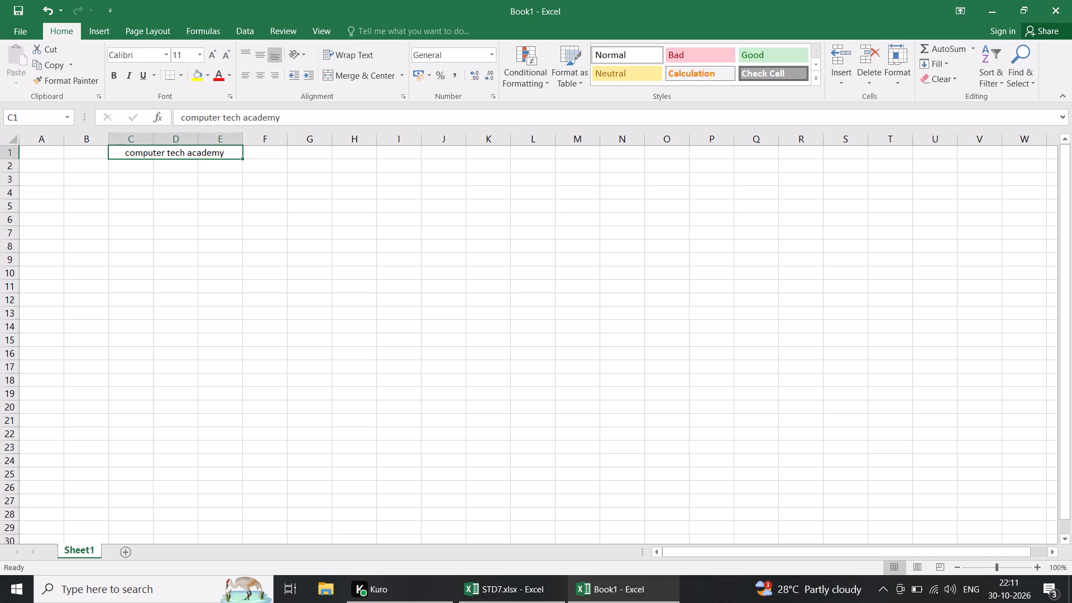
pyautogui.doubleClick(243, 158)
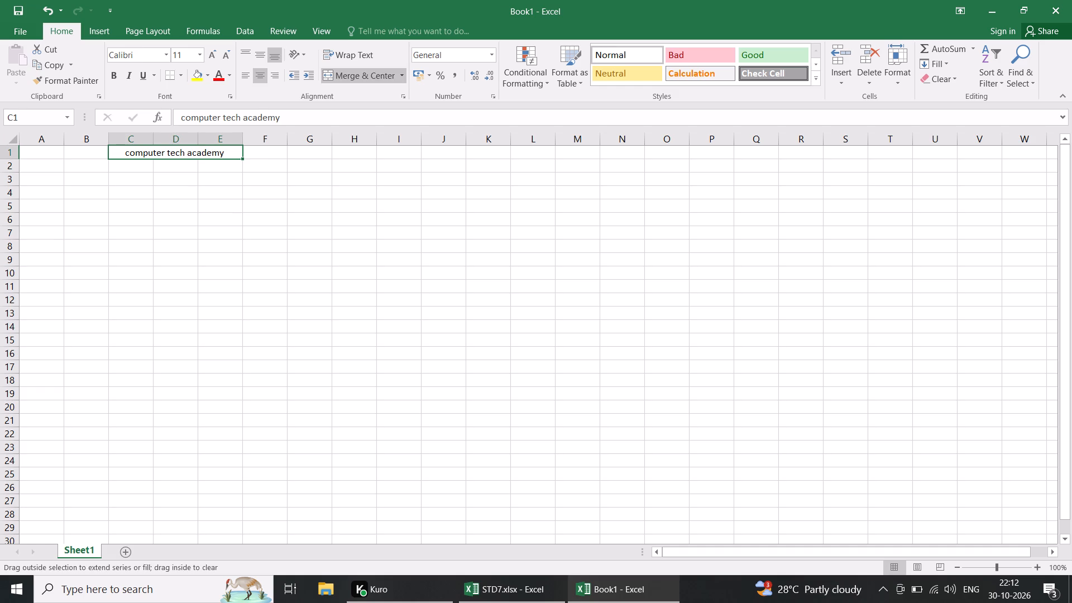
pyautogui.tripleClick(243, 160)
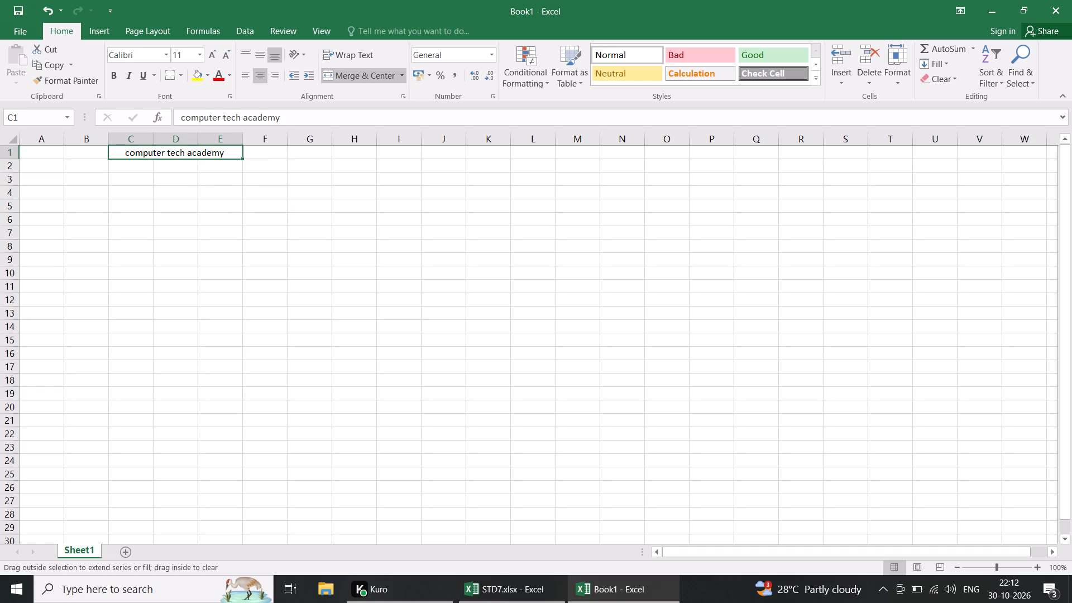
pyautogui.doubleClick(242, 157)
# Merge and center cells C2 to E2 below the title.
pyautogui.click(142, 170)
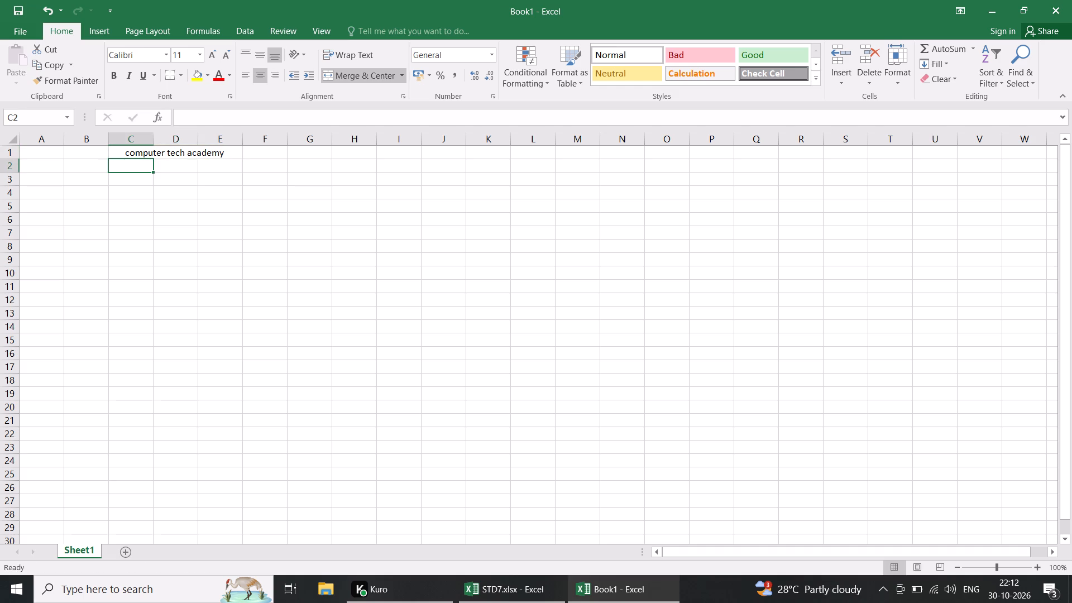
pyautogui.moveTo(149, 172); pyautogui.dragTo(207, 170)
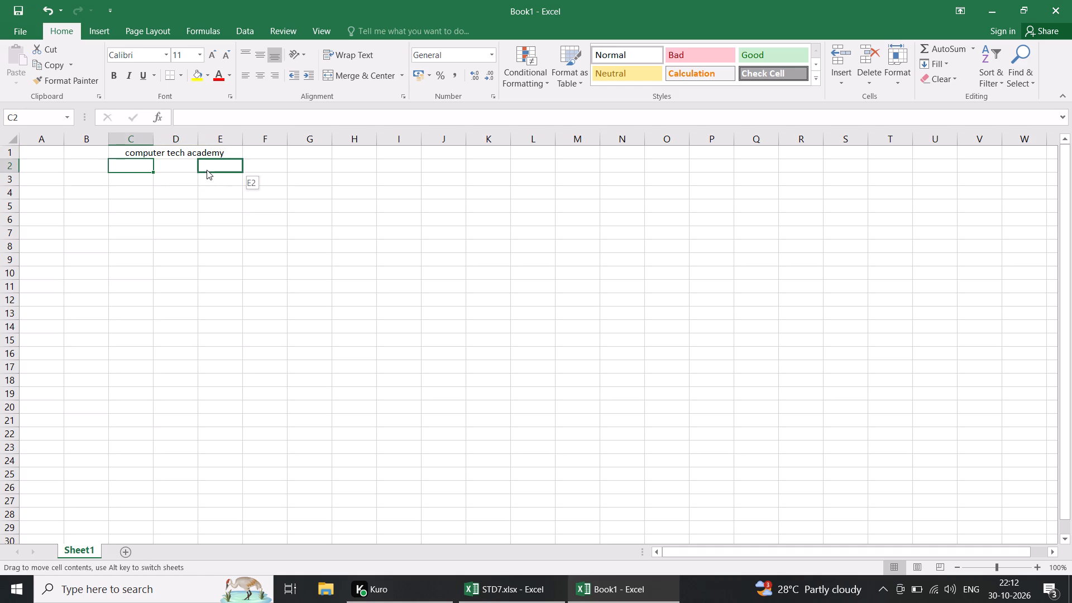
pyautogui.moveTo(207, 170); pyautogui.dragTo(198, 162)
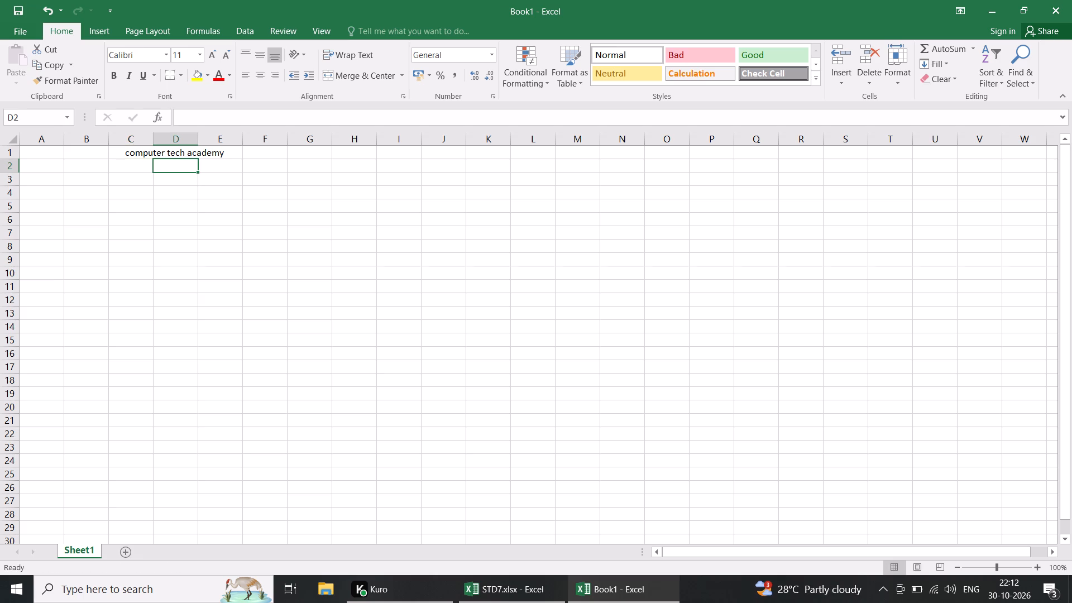
pyautogui.click(142, 171)
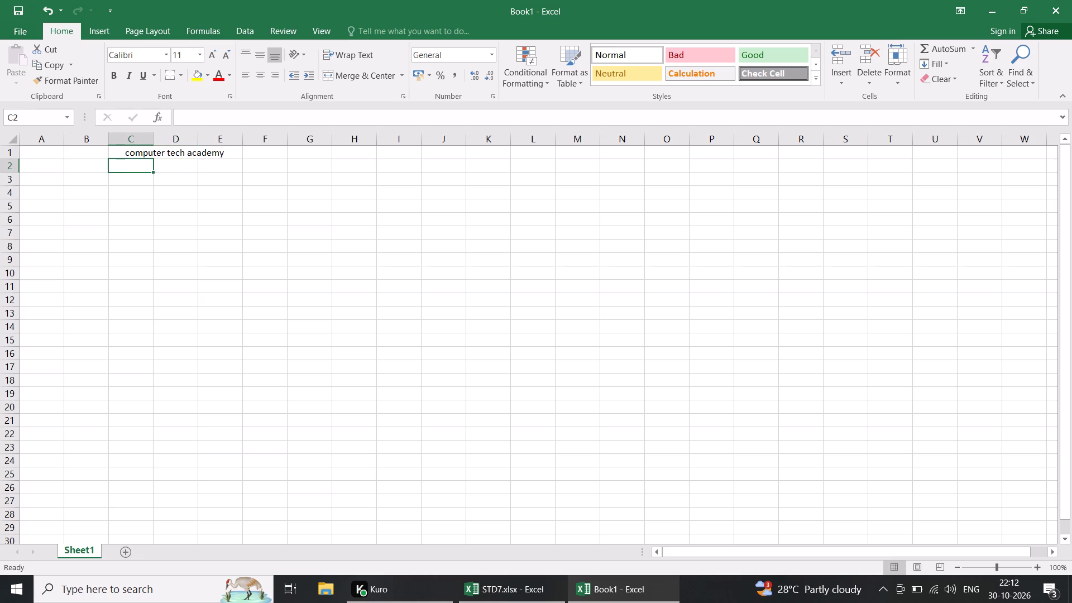
pyautogui.doubleClick(150, 171)
pyautogui.doubleClick(154, 173)
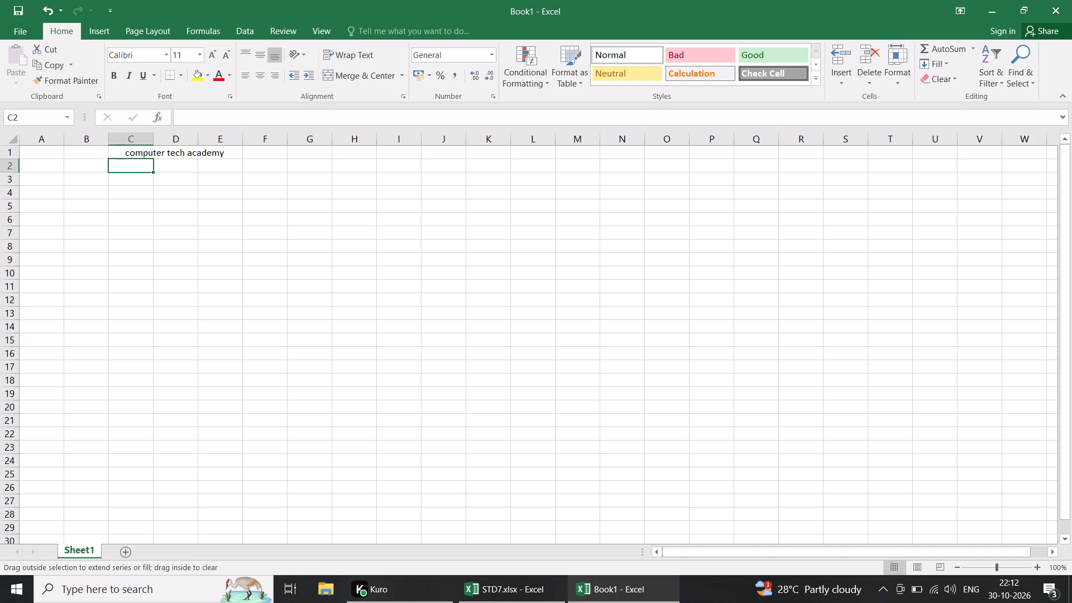
pyautogui.tripleClick(154, 173)
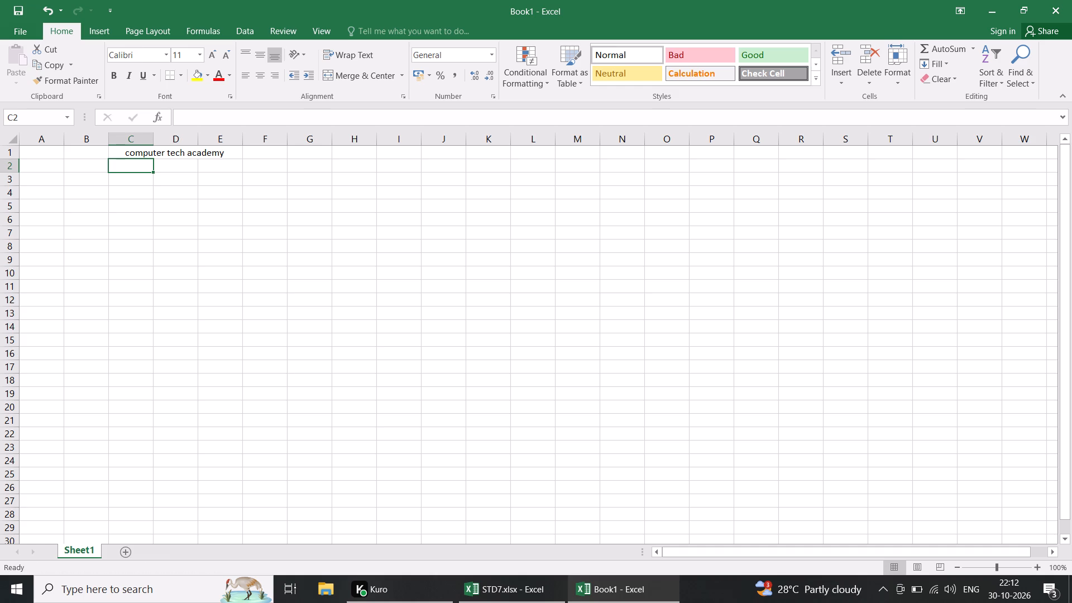
pyautogui.doubleClick(152, 173)
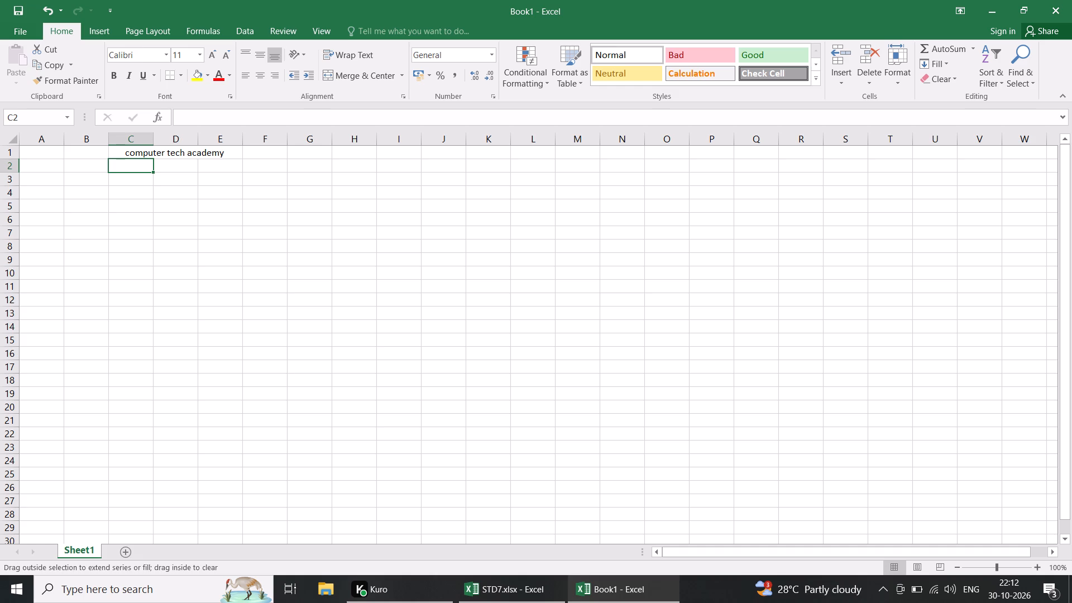
pyautogui.moveTo(152, 173); pyautogui.dragTo(228, 175)
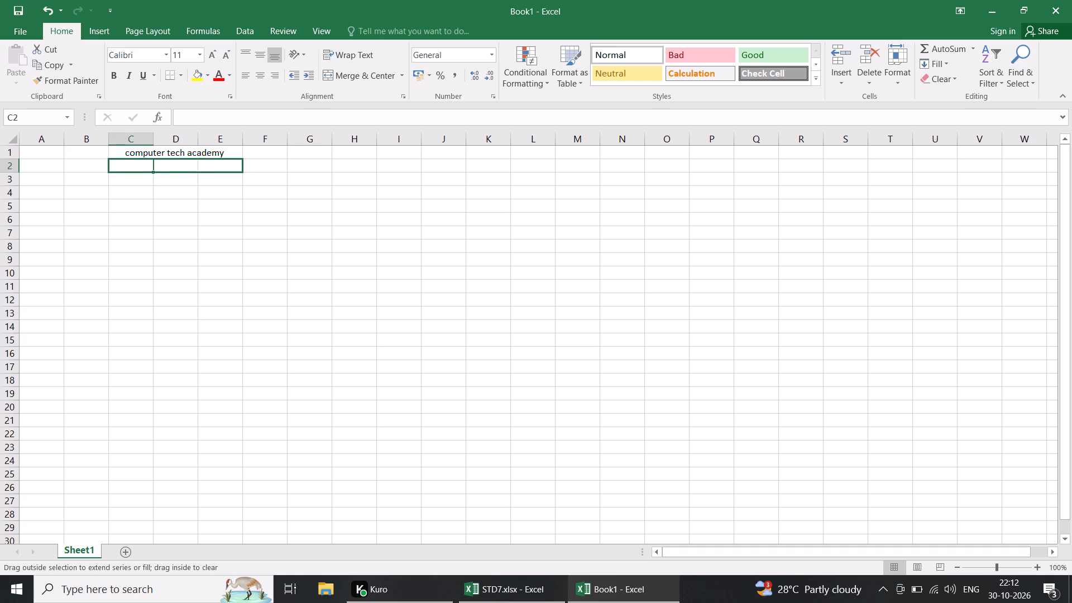
pyautogui.moveTo(228, 175); pyautogui.dragTo(228, 180)
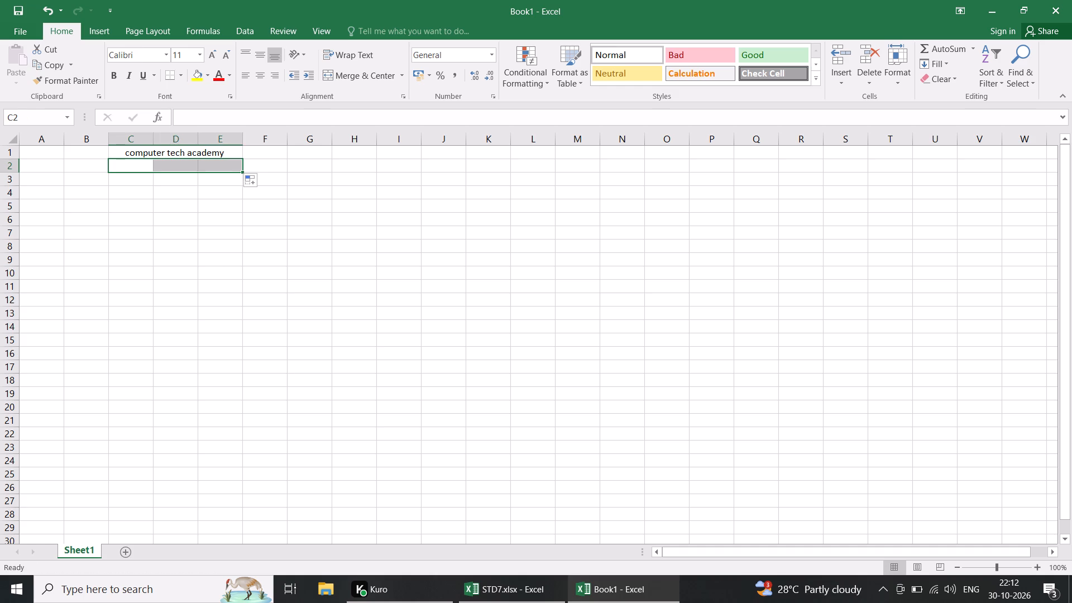
pyautogui.click(342, 80)
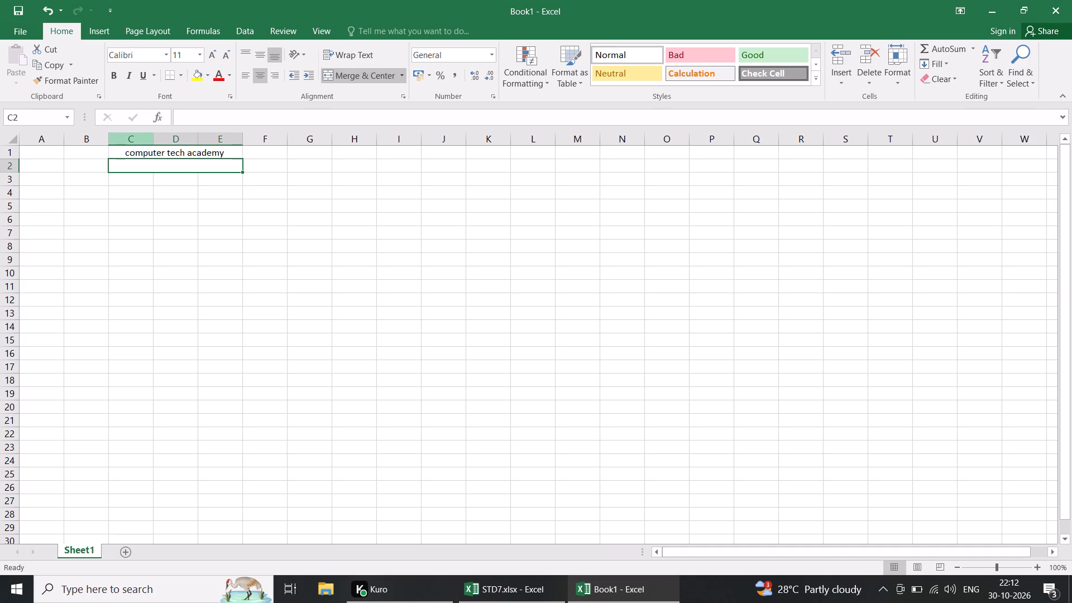
# Enter the text "GUJRAT MEHSANA" in the merged cell C2.
pyautogui.click(151, 166)
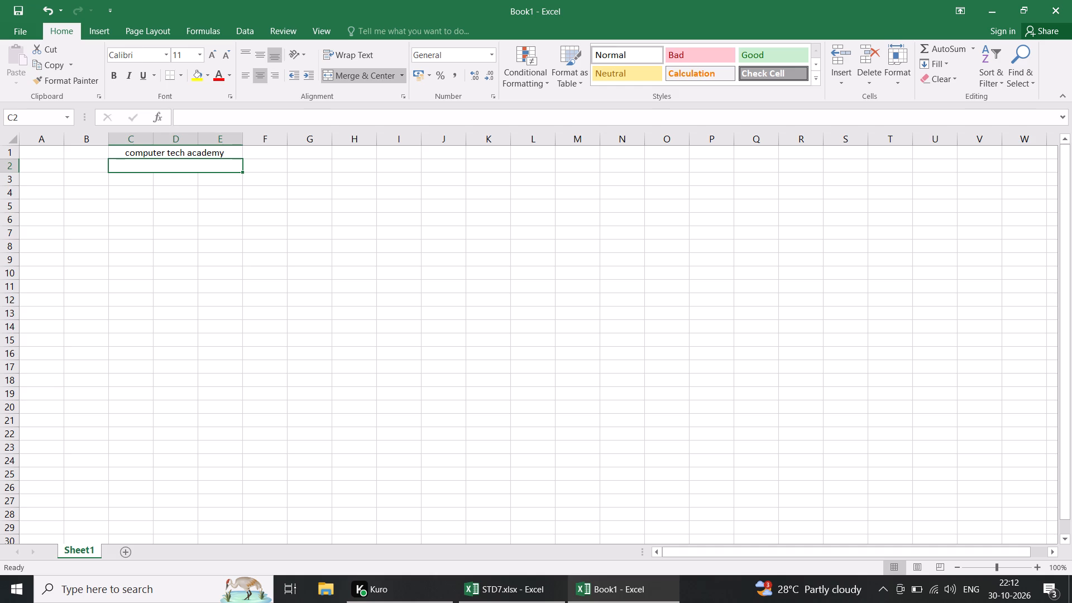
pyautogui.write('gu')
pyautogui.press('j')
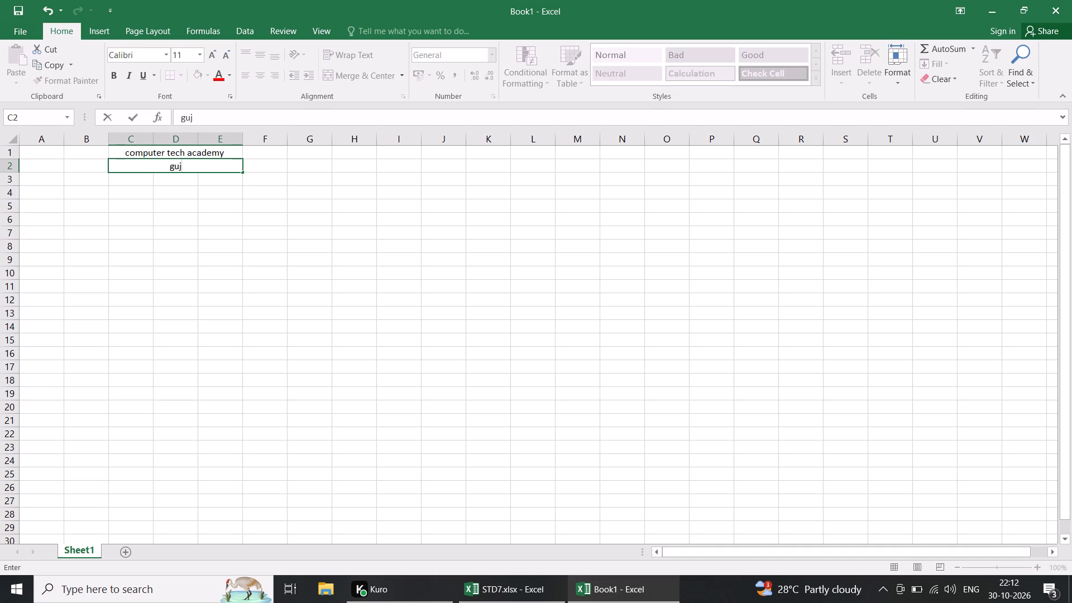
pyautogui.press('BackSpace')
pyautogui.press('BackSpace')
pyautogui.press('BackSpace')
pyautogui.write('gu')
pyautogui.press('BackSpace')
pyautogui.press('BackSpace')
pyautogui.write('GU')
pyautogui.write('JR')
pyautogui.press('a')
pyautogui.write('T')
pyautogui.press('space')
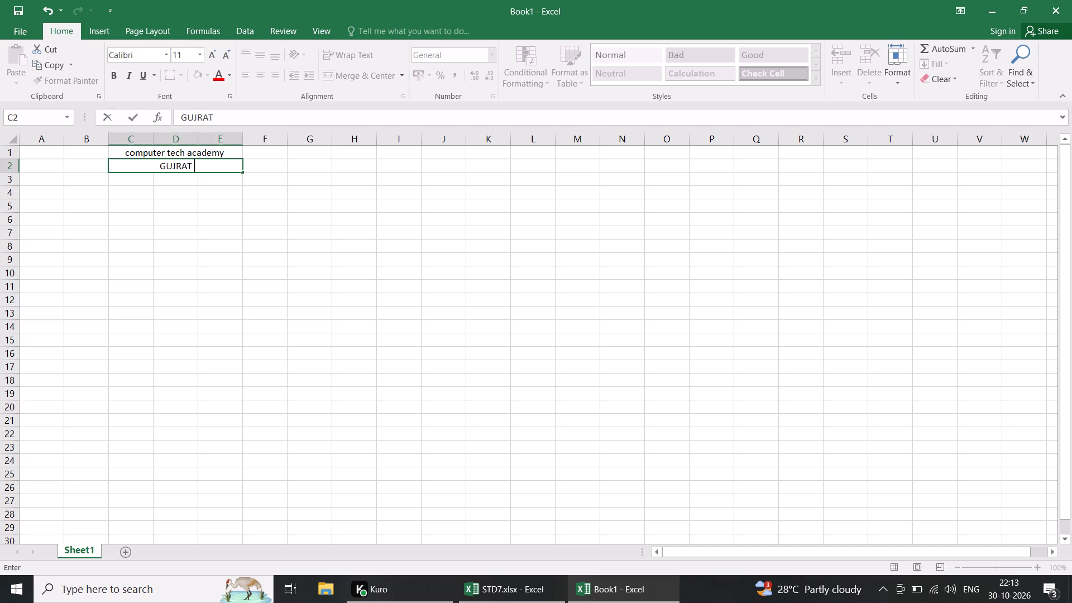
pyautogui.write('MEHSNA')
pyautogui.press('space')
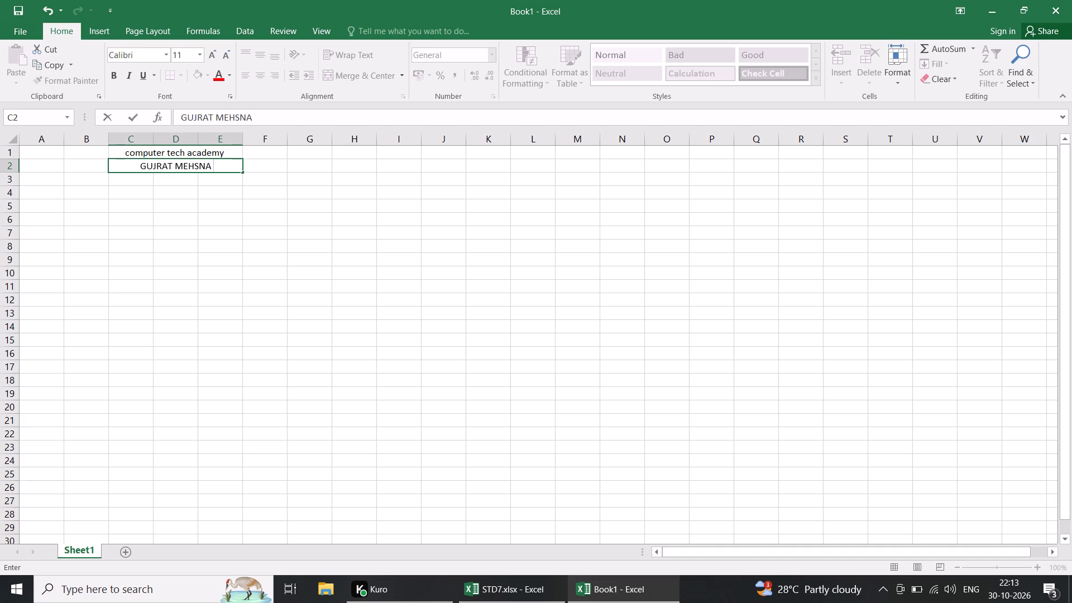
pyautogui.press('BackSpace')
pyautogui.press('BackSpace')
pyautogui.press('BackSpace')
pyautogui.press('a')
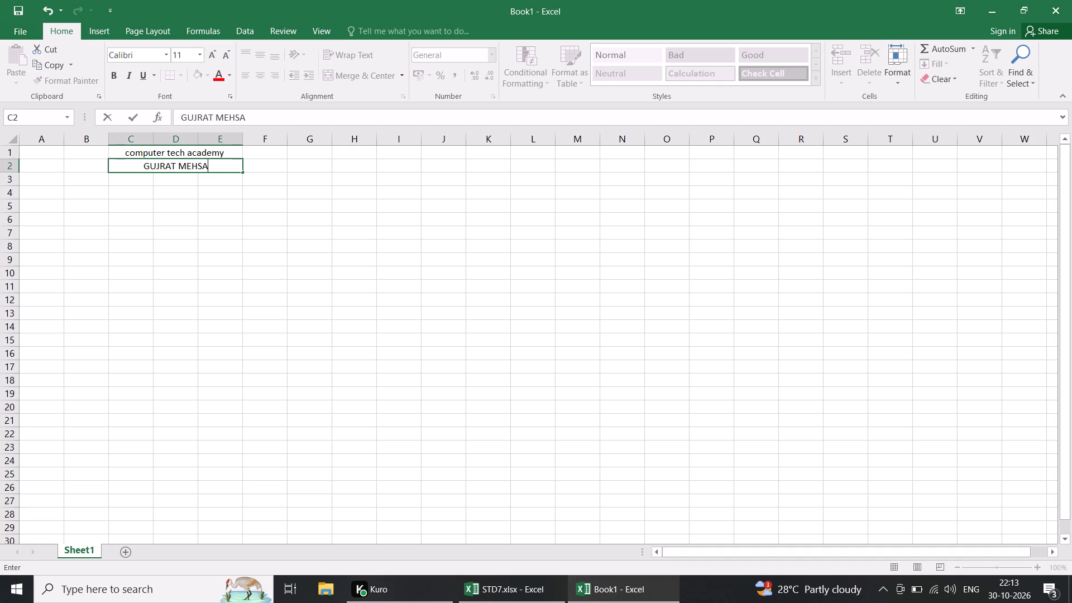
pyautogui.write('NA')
pyautogui.click(135, 180)
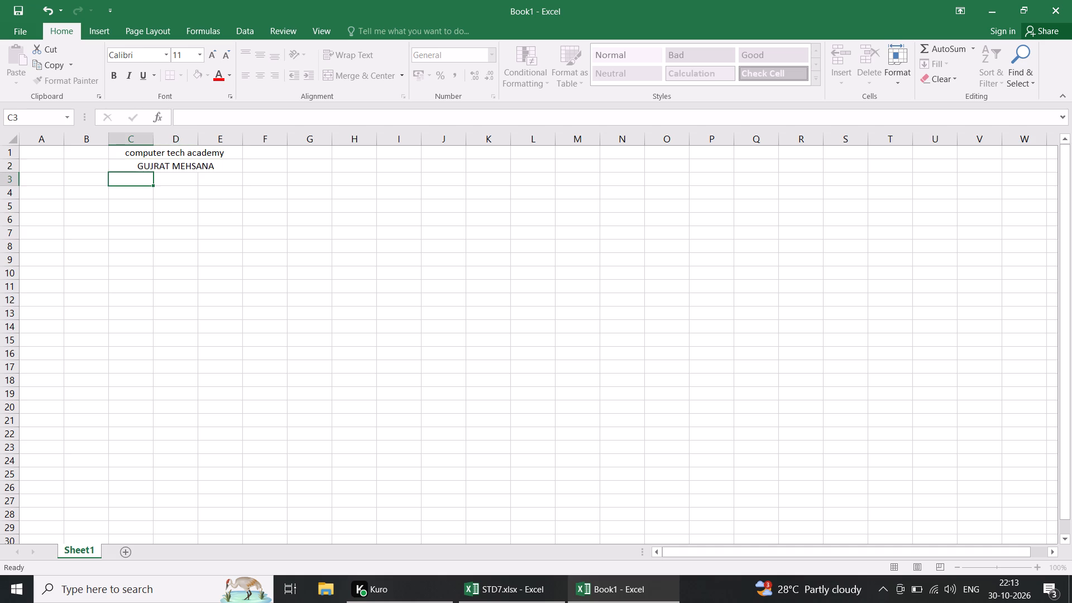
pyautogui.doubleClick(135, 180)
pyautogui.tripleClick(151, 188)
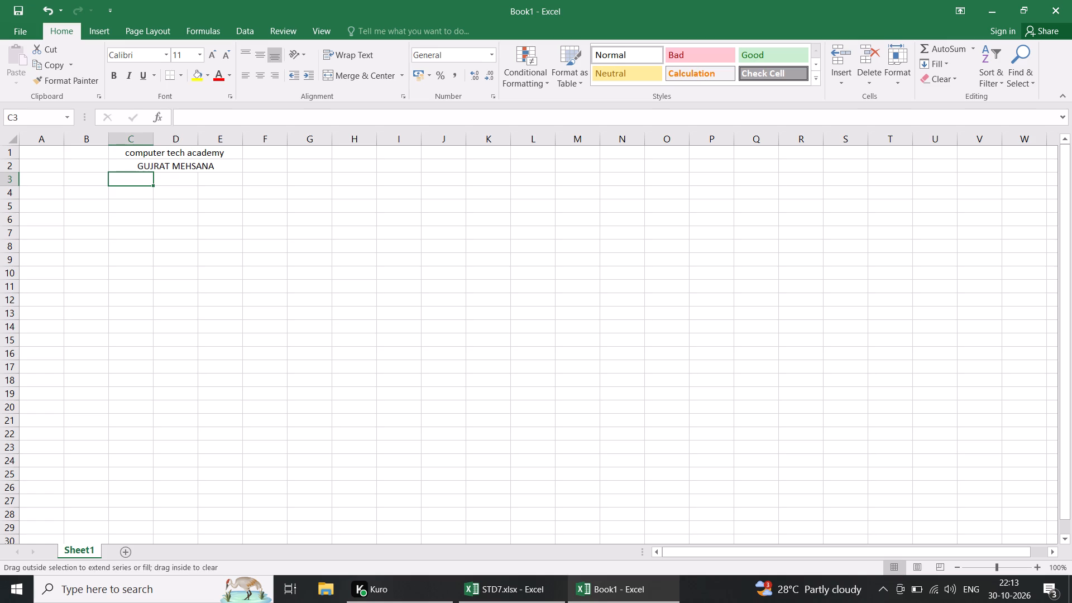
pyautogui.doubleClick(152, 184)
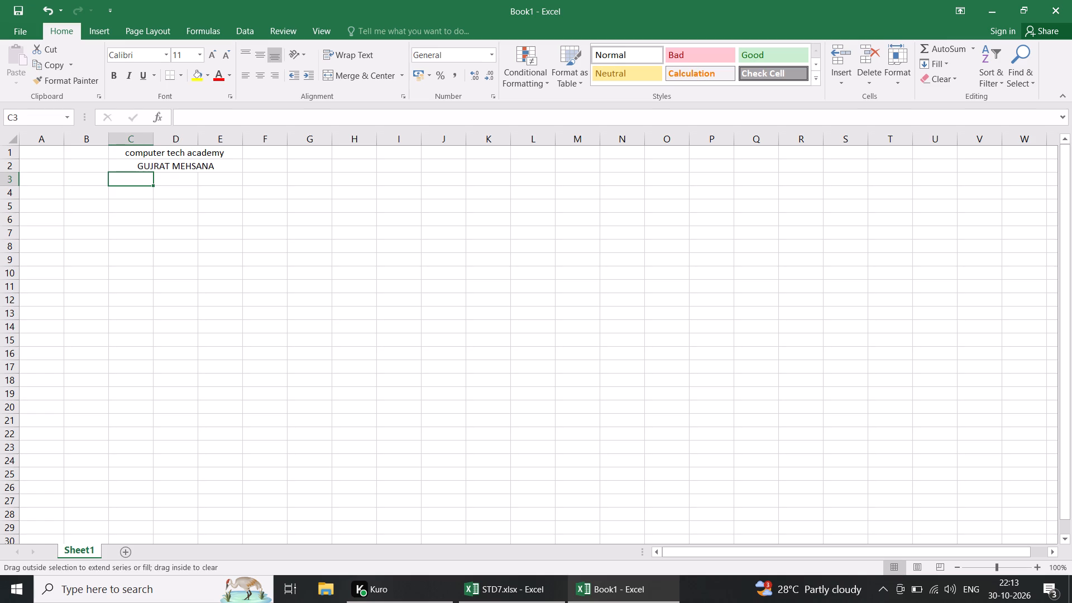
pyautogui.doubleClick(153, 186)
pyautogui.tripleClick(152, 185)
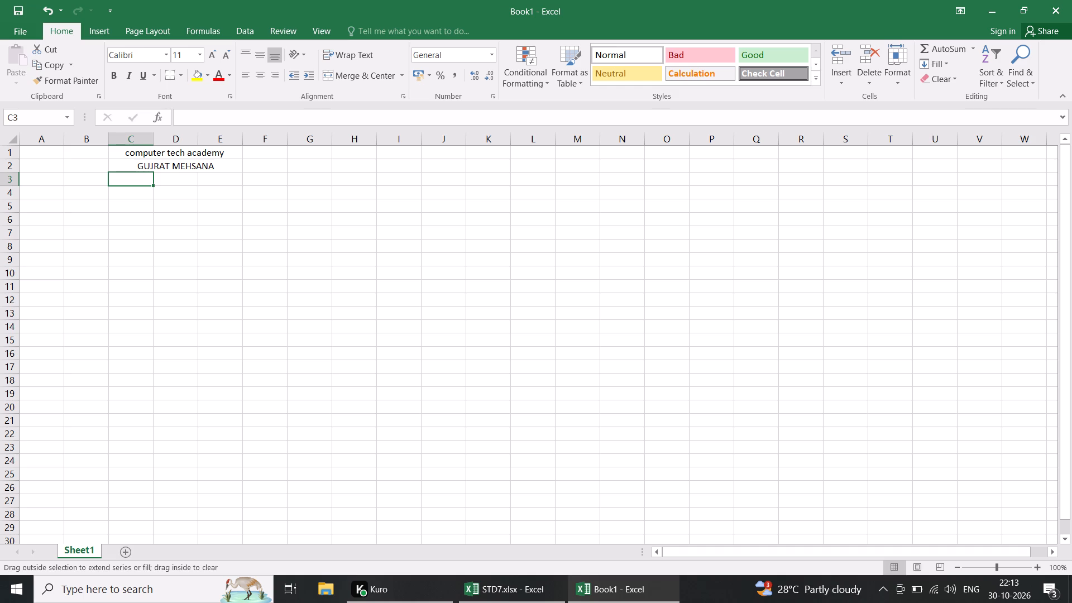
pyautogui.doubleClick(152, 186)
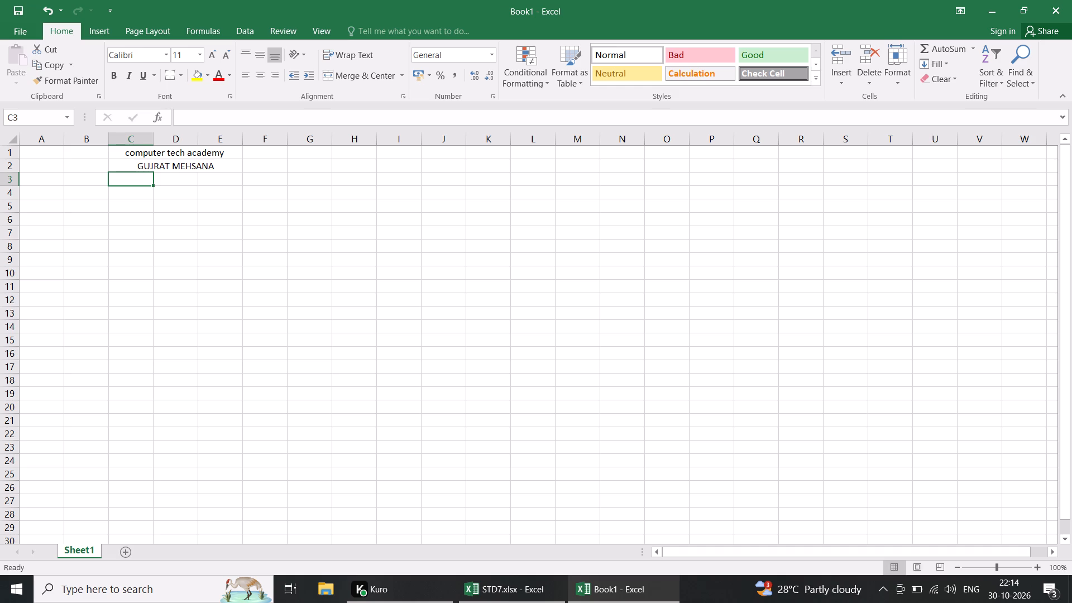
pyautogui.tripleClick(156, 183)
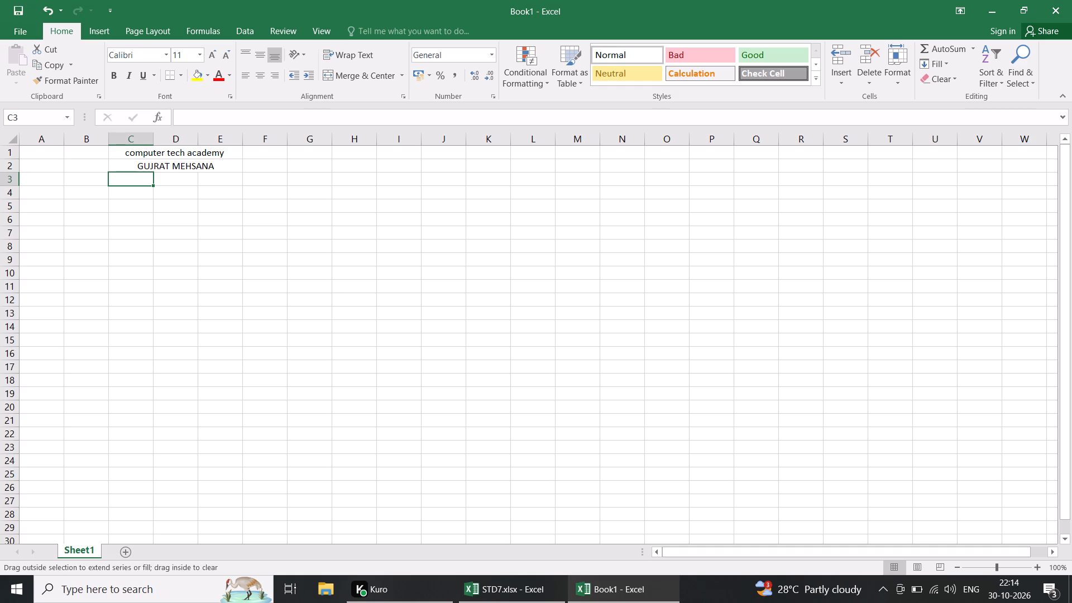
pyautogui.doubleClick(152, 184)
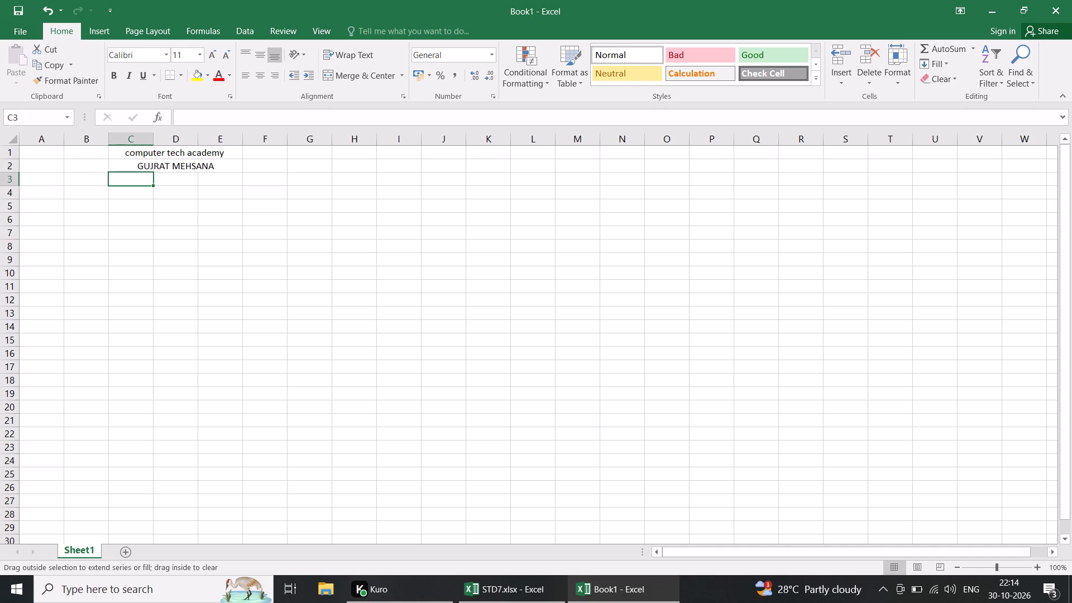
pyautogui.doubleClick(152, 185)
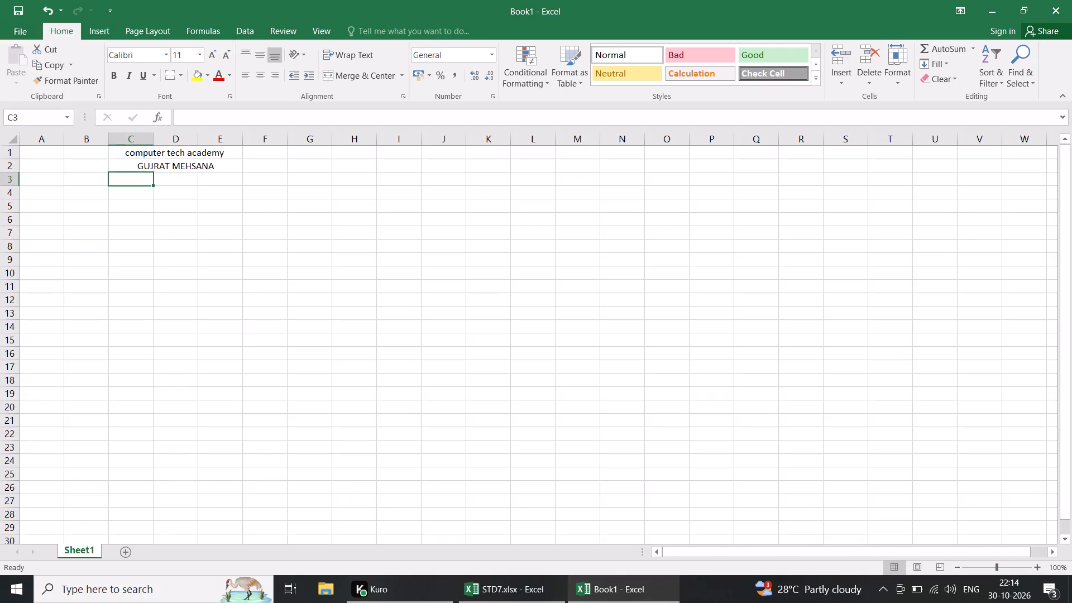
# Enter the contact phone number with its country code in cell C3, below the "GUJRAT MEHSANA" line.
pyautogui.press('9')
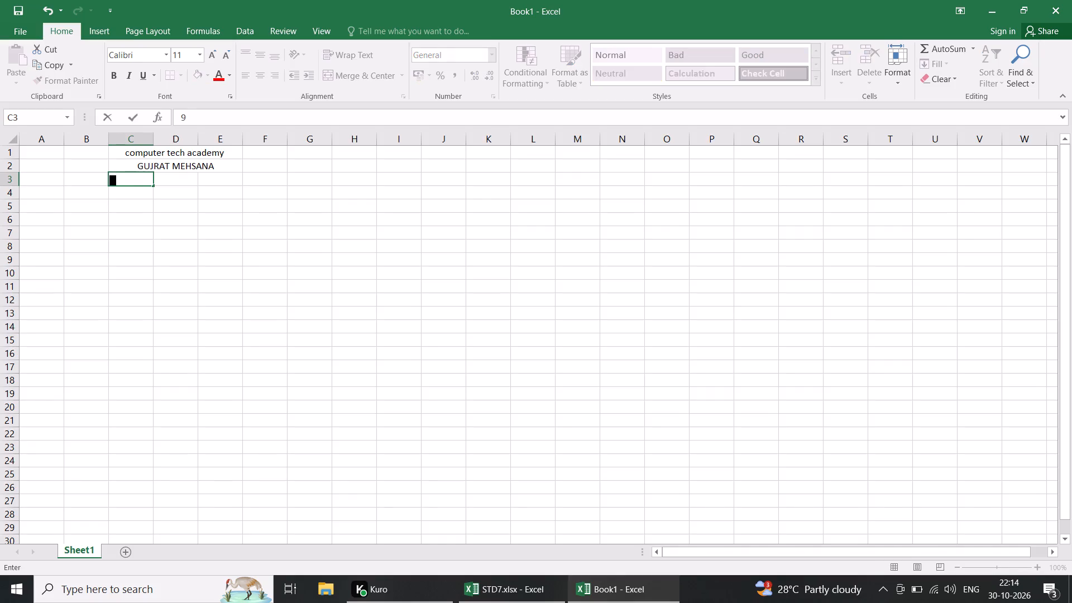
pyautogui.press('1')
pyautogui.press('=')
pyautogui.press('BackSpace')
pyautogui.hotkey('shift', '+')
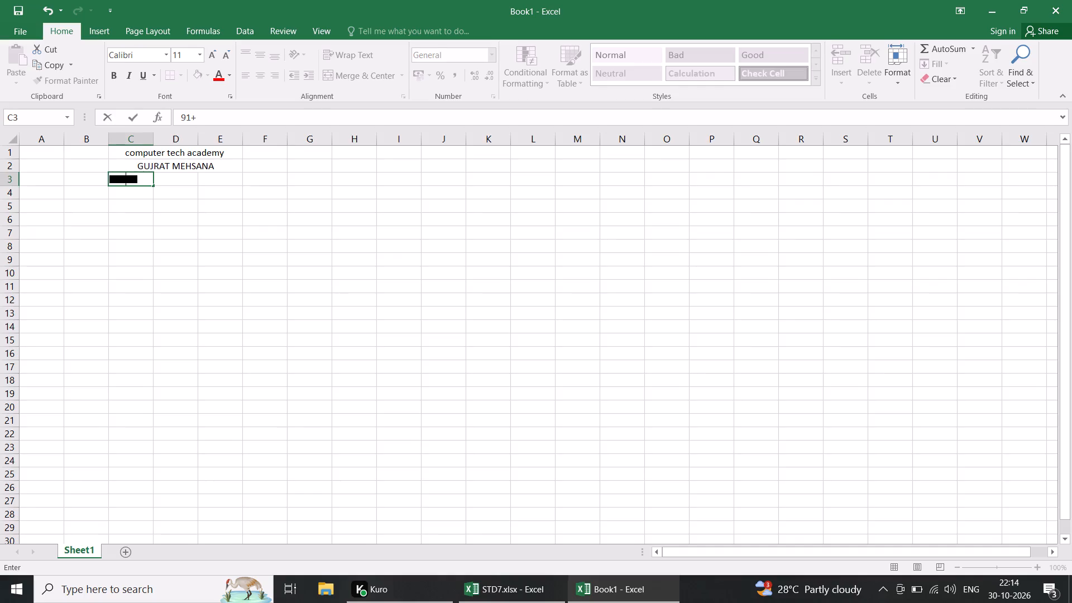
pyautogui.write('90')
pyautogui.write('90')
# Complete the contact phone number in cell C3 and add the word "email" after it.
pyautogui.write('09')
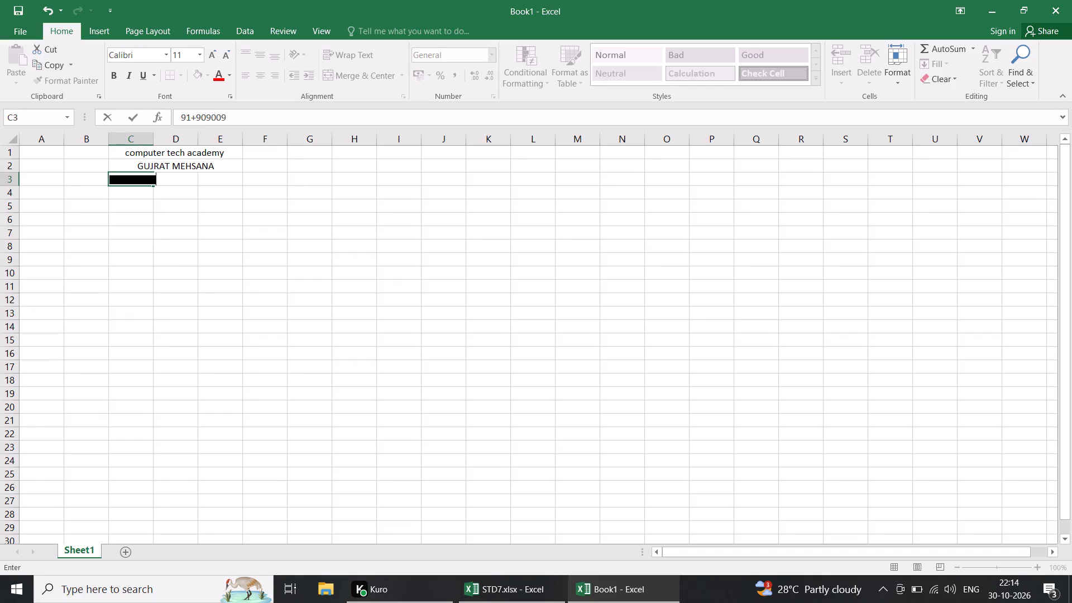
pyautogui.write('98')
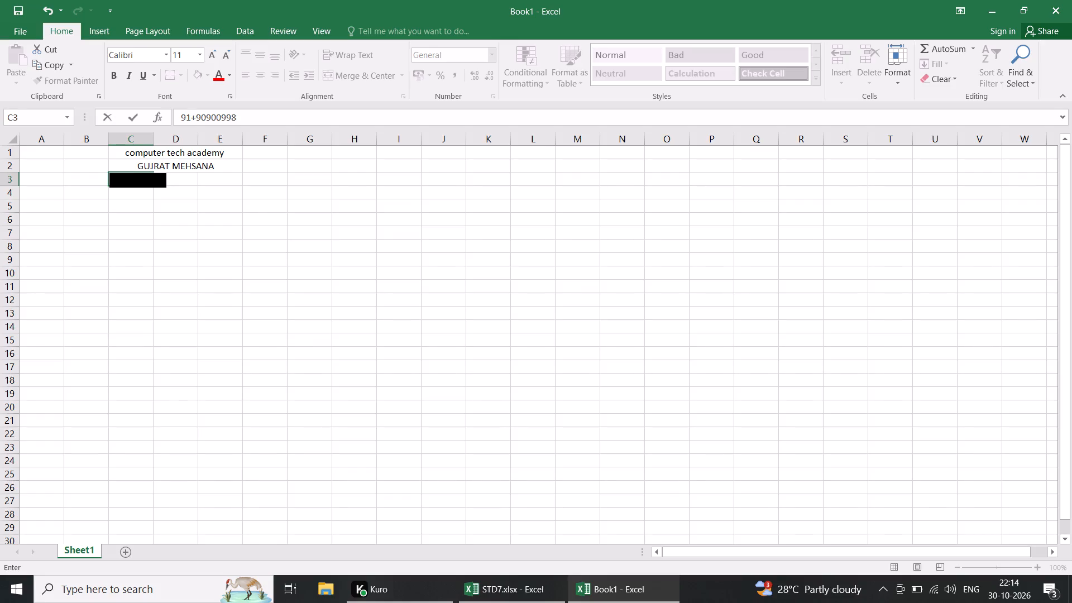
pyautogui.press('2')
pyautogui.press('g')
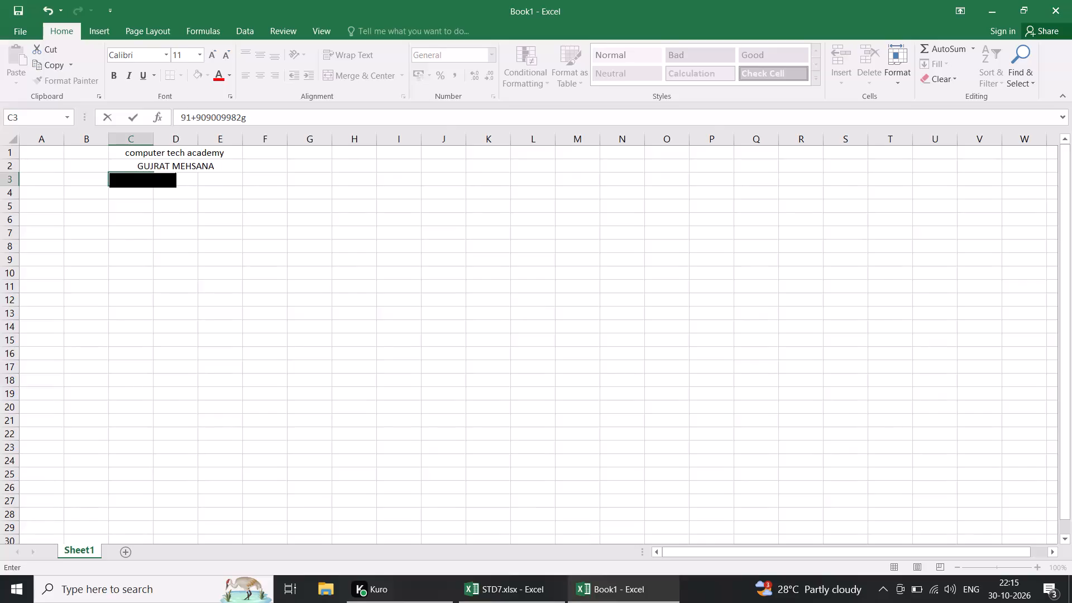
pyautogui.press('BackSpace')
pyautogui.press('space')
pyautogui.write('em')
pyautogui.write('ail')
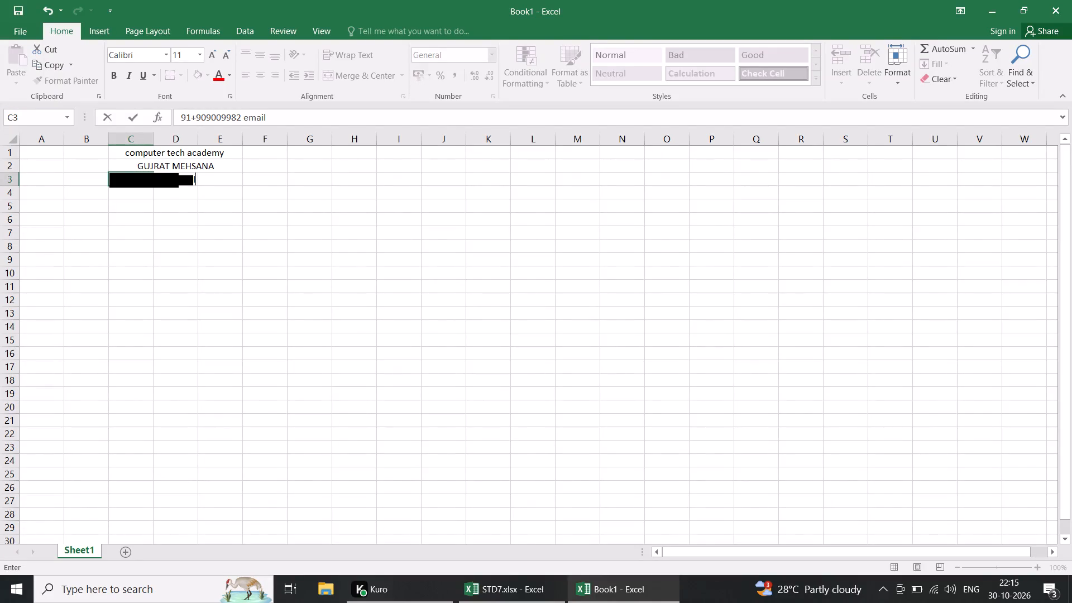
pyautogui.click(202, 179)
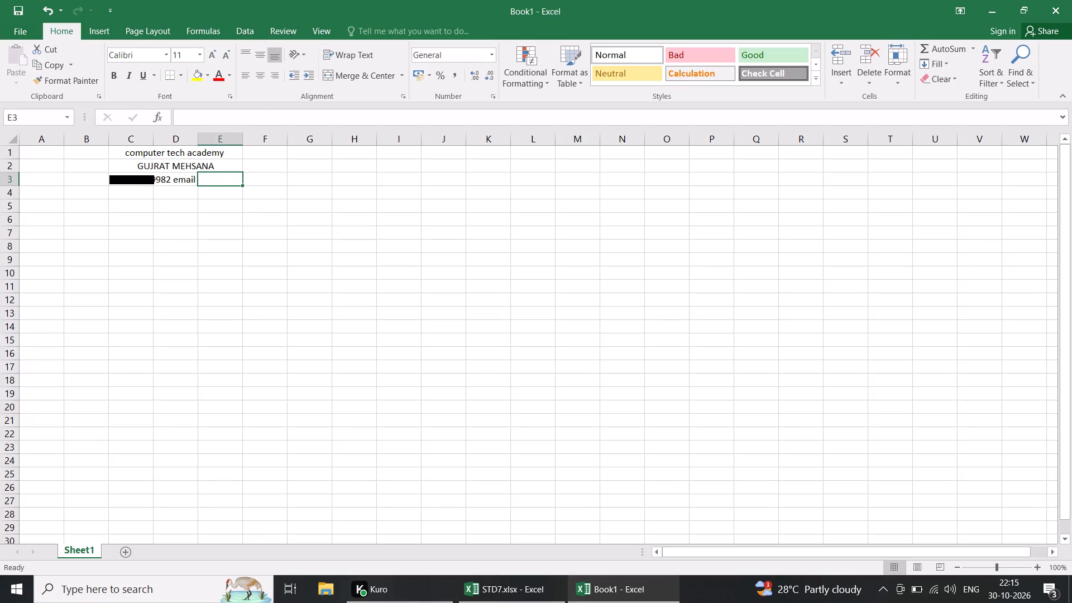
# Try to remove the word "email" that follows the phone number in row 3.
pyautogui.press('BackSpace')
pyautogui.press('BackSpace')
pyautogui.press('BackSpace')
pyautogui.press('BackSpace')
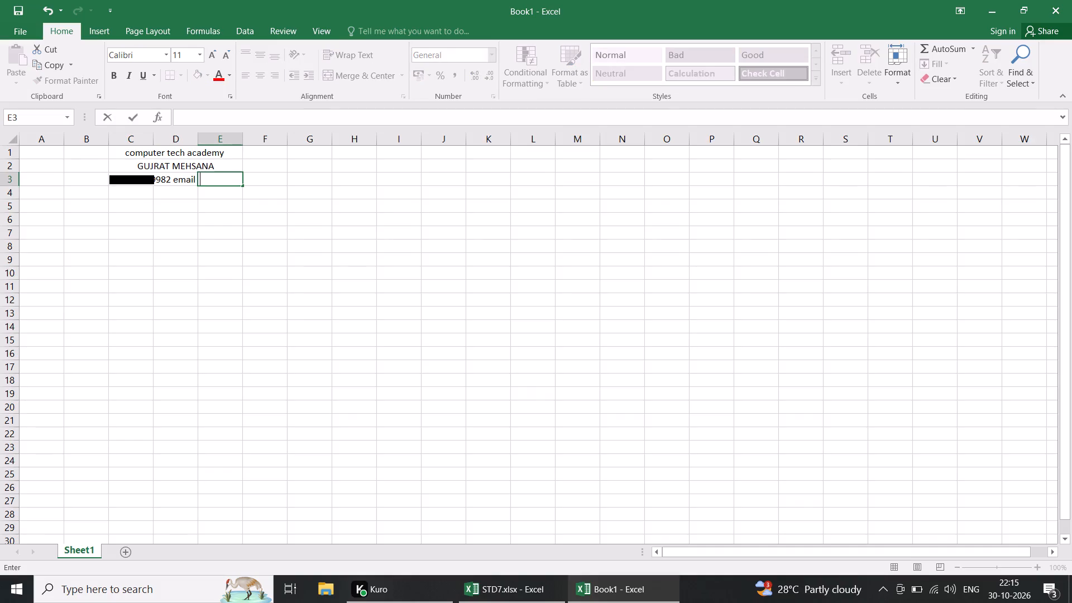
pyautogui.click(180, 179)
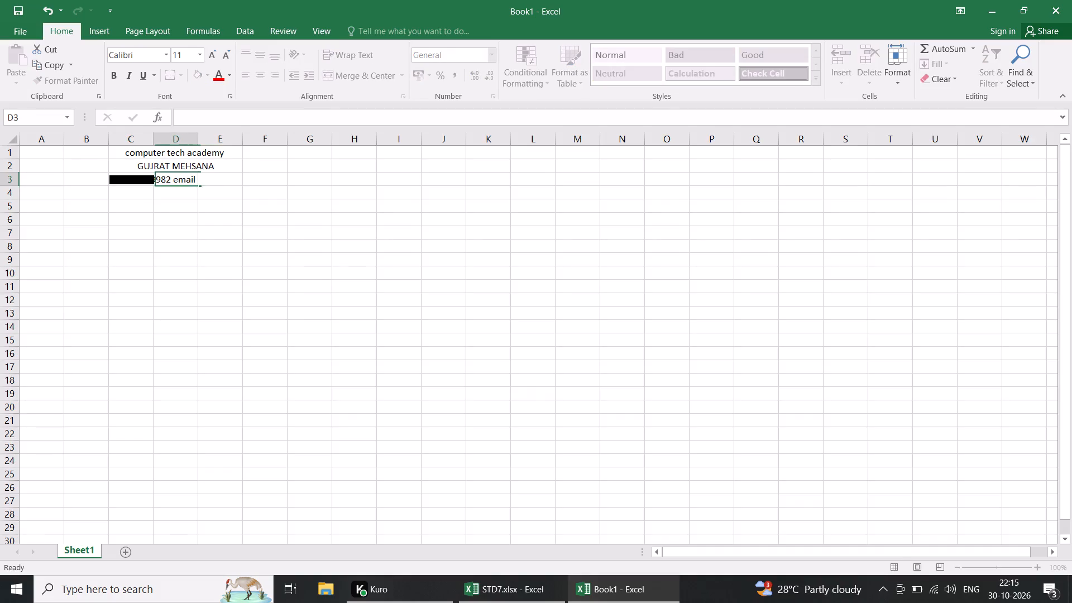
pyautogui.press('BackSpace')
# Enter the academy's contact e-mail address in cell D3, beside the phone number, with leading spaces before it.
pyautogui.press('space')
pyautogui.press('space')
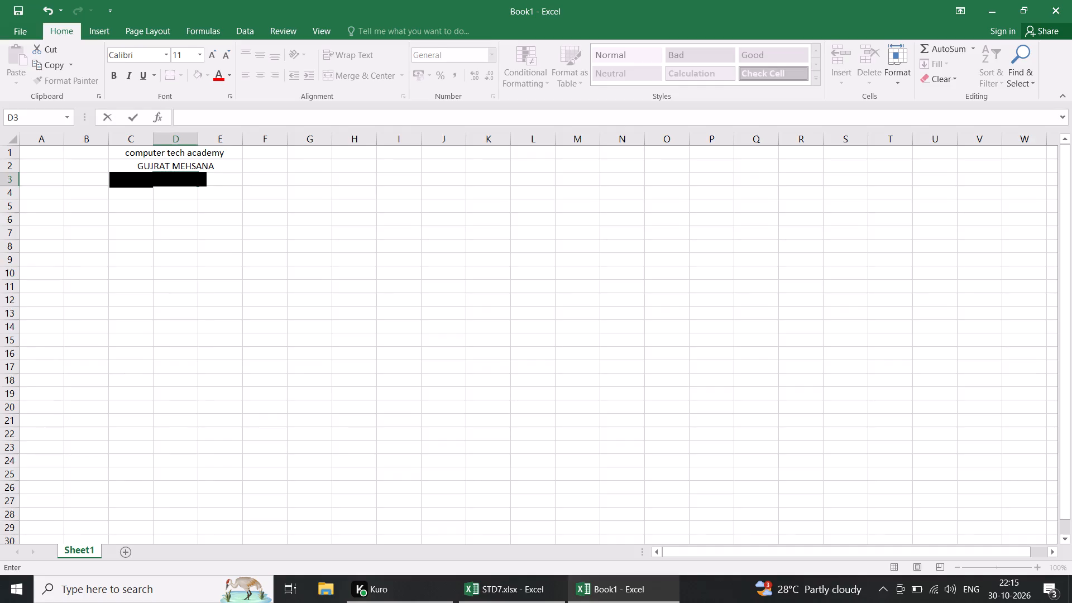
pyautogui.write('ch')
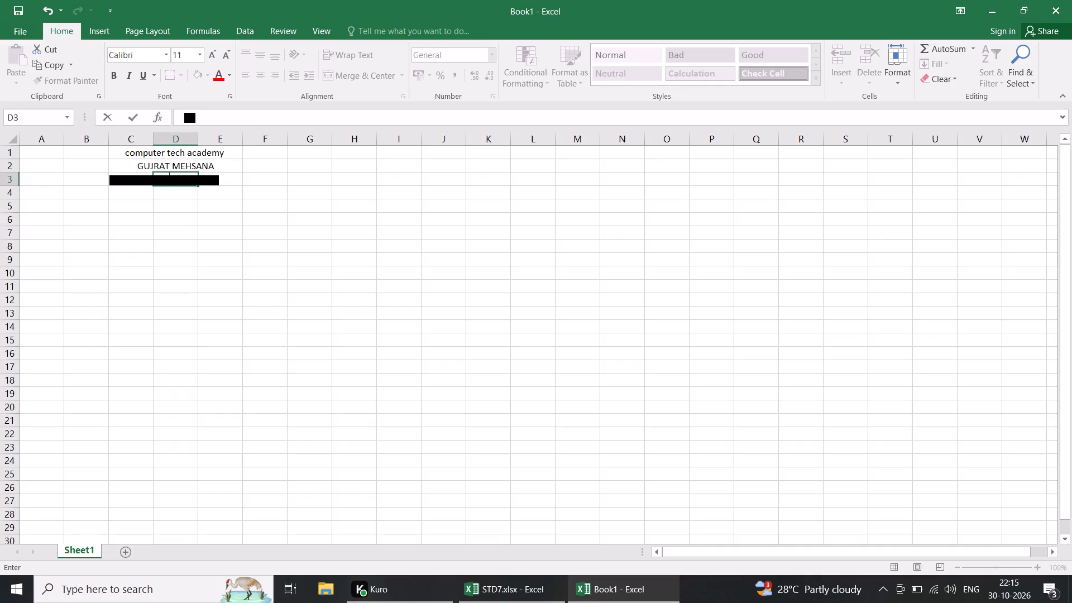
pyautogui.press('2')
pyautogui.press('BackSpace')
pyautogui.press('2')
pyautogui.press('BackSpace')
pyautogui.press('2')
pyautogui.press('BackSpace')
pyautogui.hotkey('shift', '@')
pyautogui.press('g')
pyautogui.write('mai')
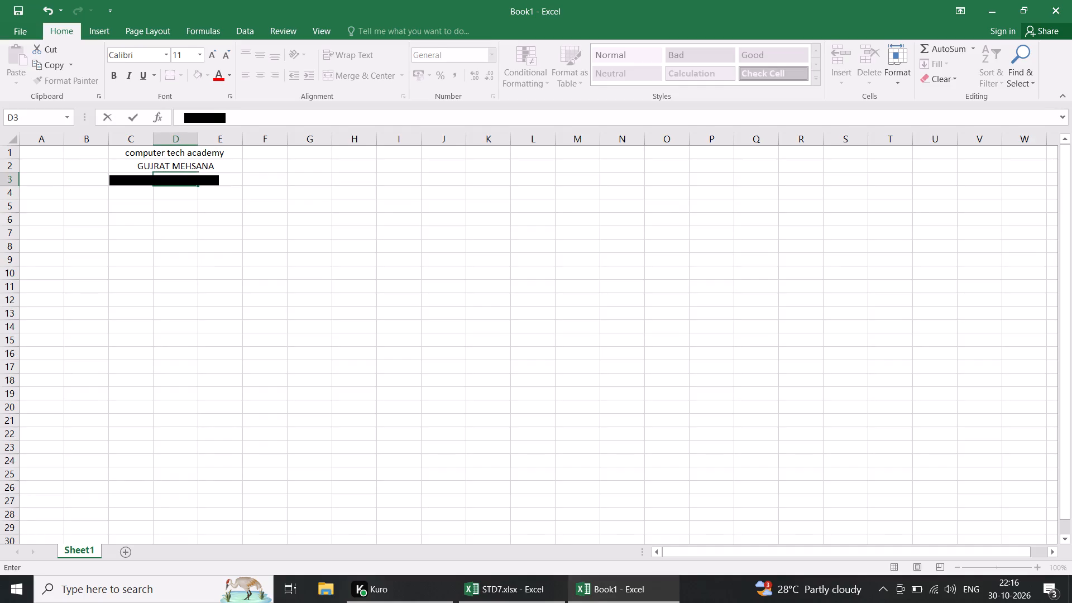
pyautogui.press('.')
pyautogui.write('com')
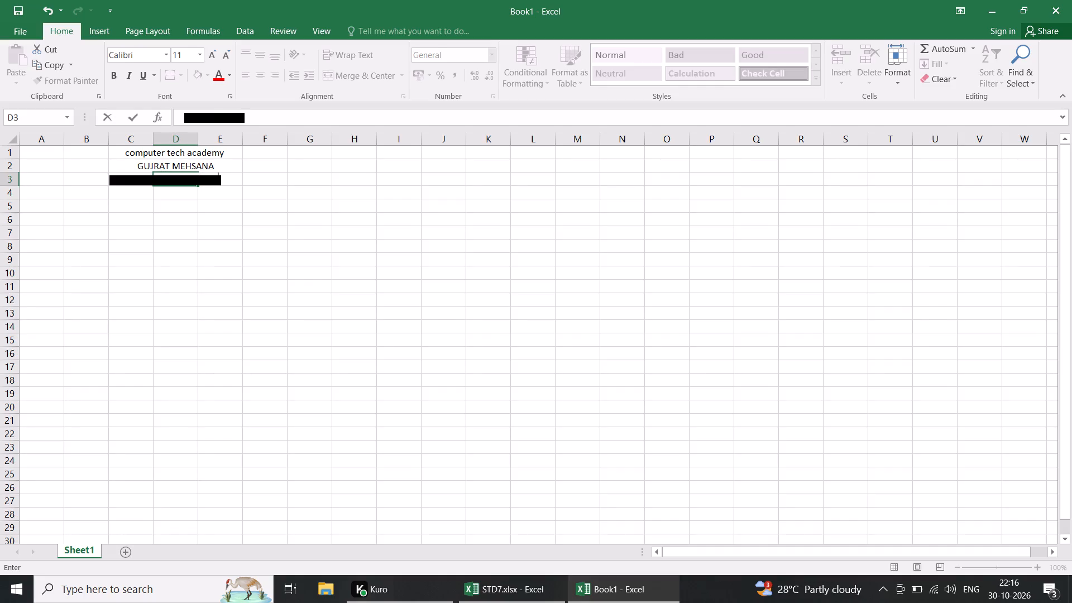
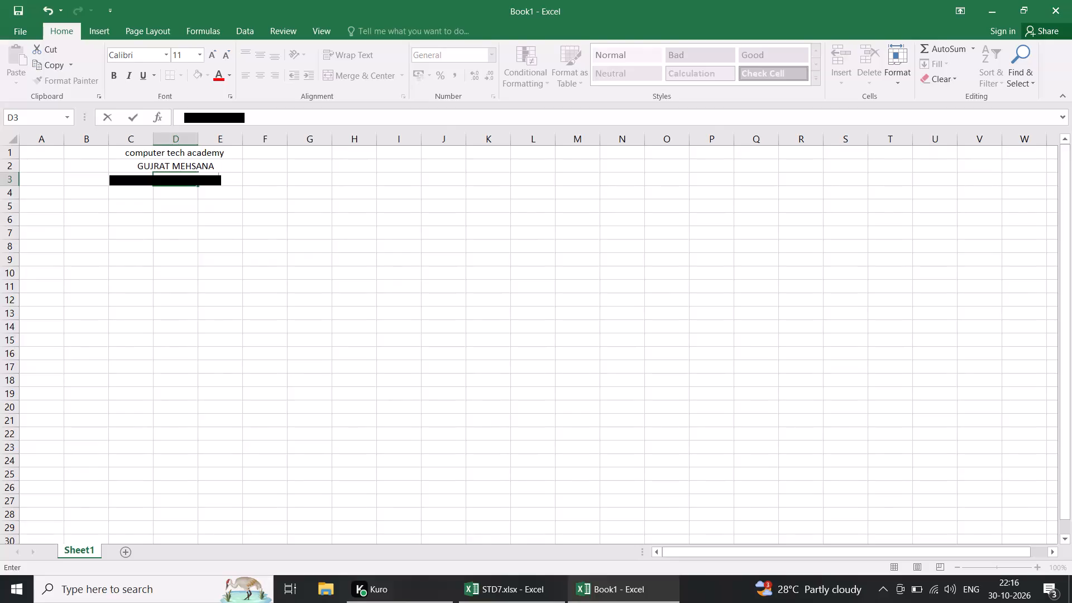
# Make the "computer tech academy" title, the "GUJRAT MEHSANA" line, the phone number in C3 and the e-mail address in D3 bold.
pyautogui.click(176, 156)
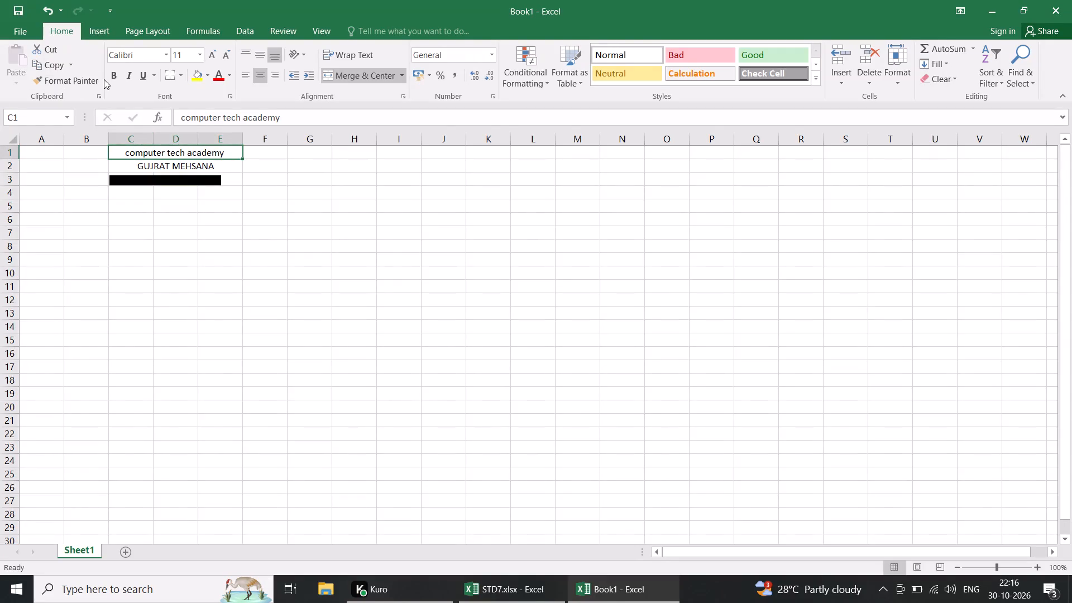
pyautogui.click(109, 75)
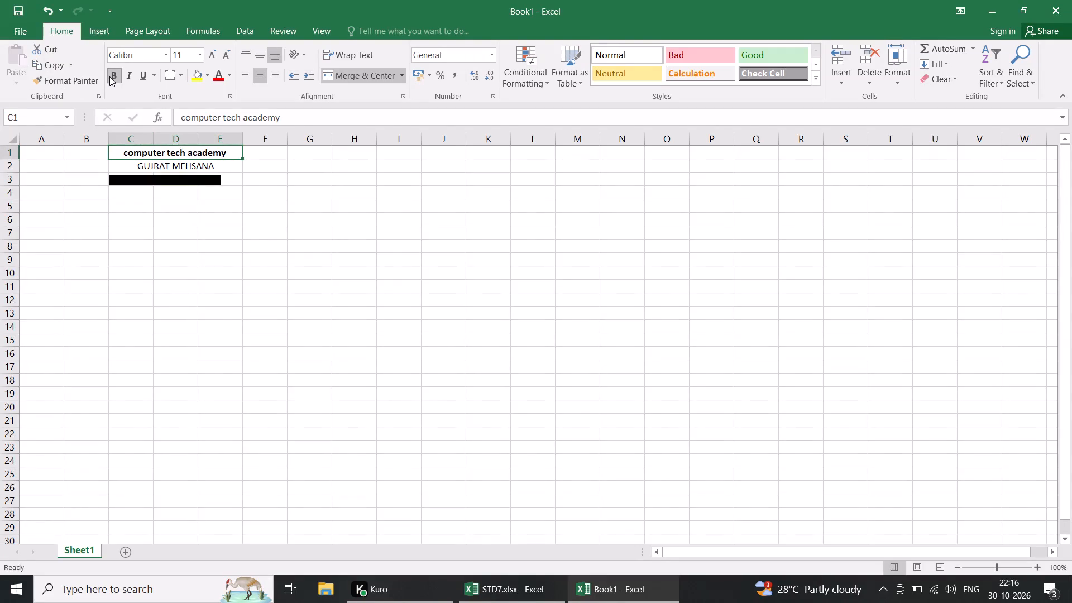
pyautogui.click(160, 169)
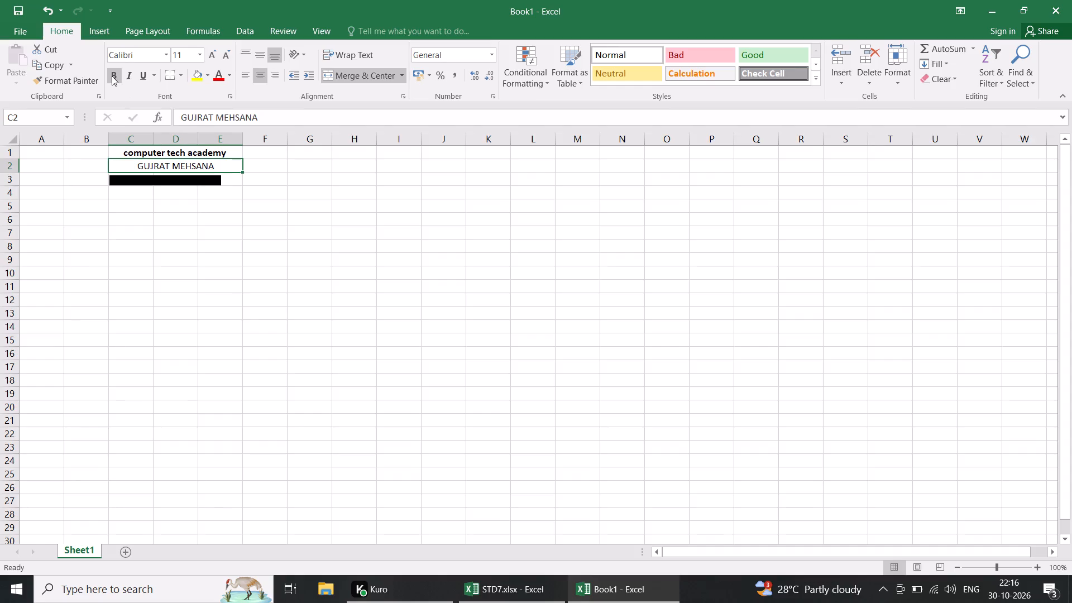
pyautogui.click(112, 76)
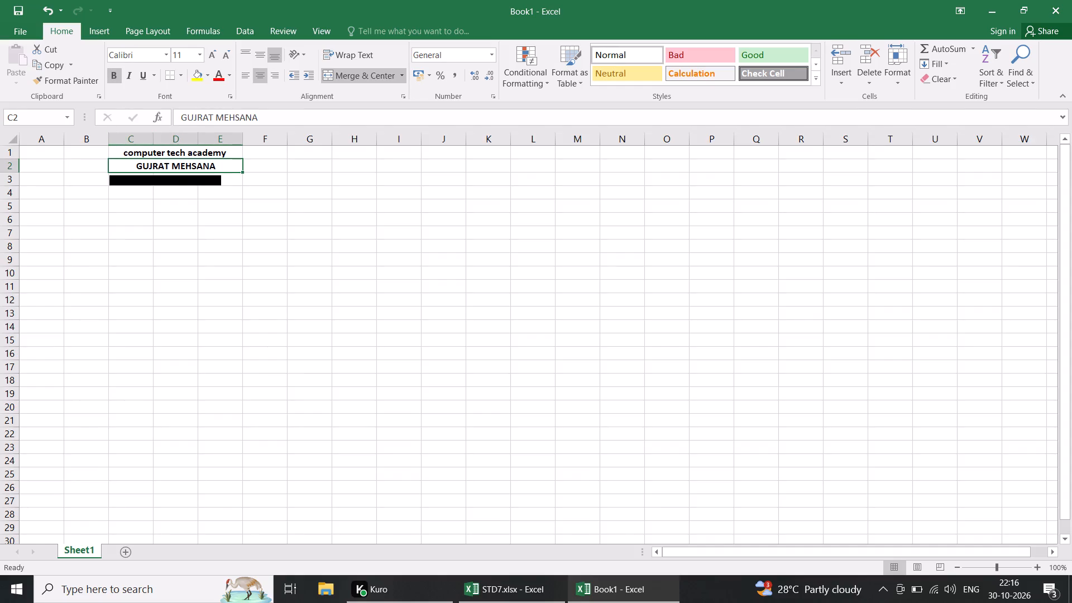
pyautogui.click(144, 181)
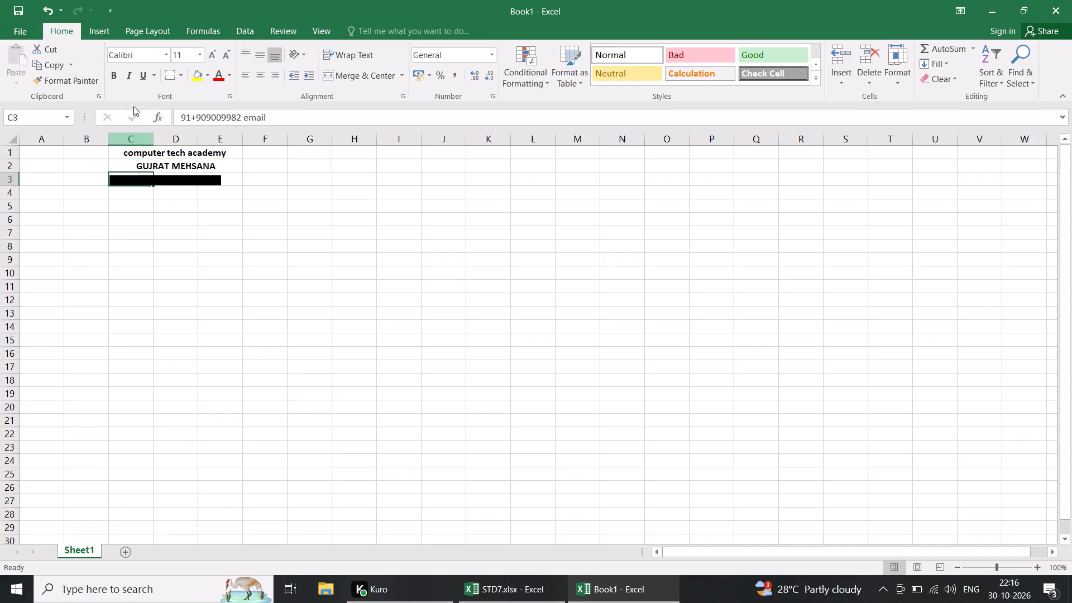
pyautogui.click(115, 80)
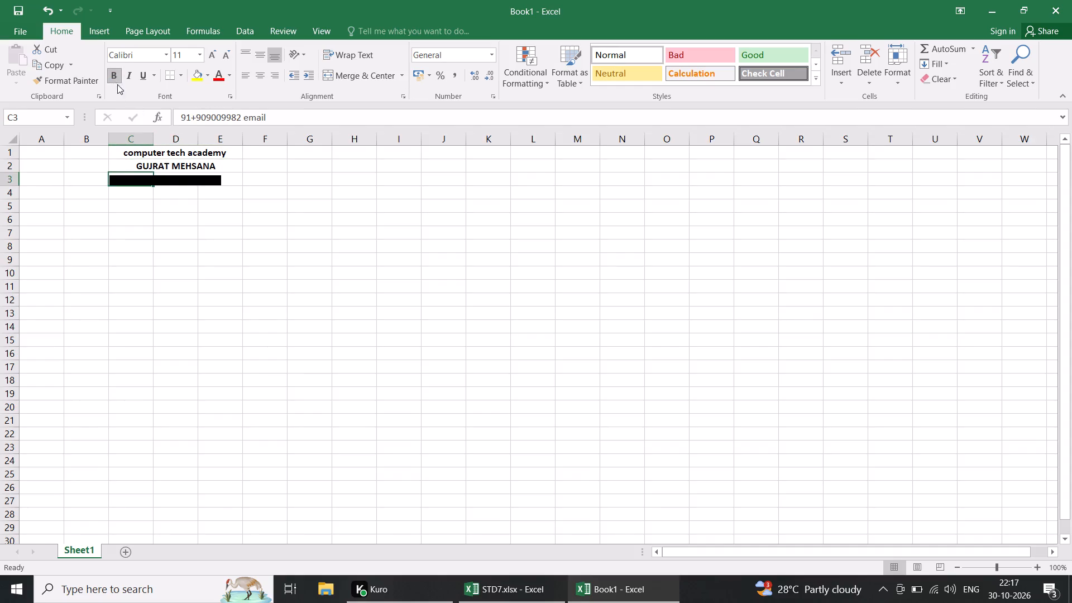
pyautogui.click(164, 184)
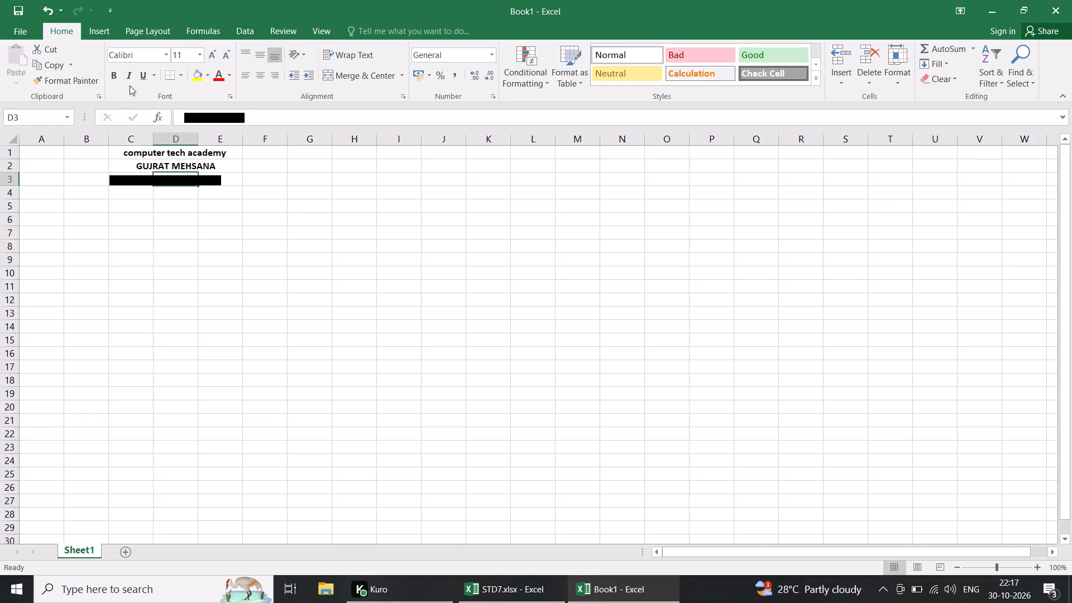
pyautogui.click(114, 80)
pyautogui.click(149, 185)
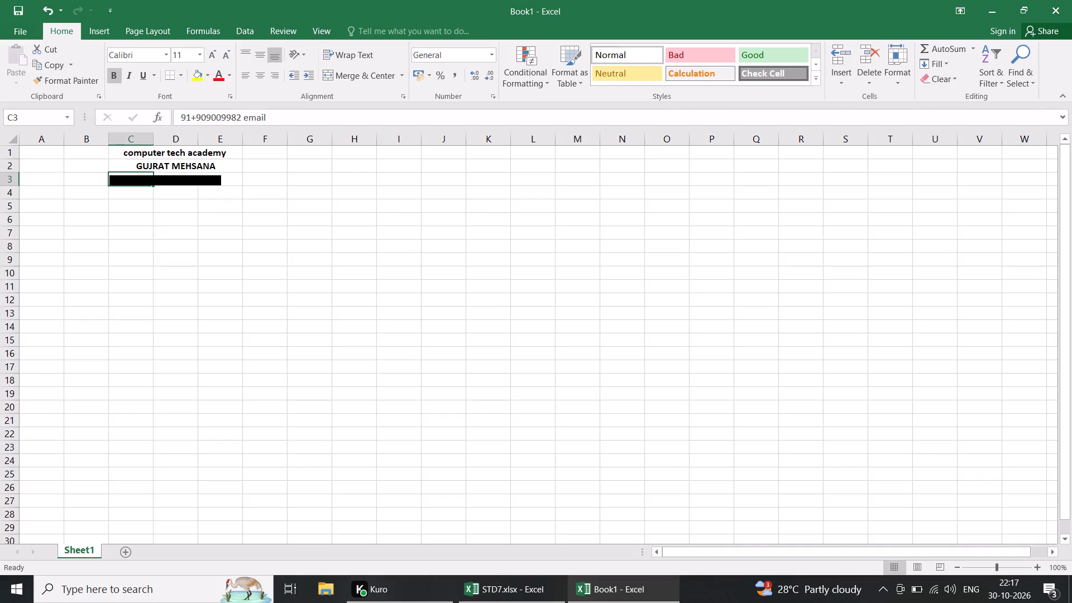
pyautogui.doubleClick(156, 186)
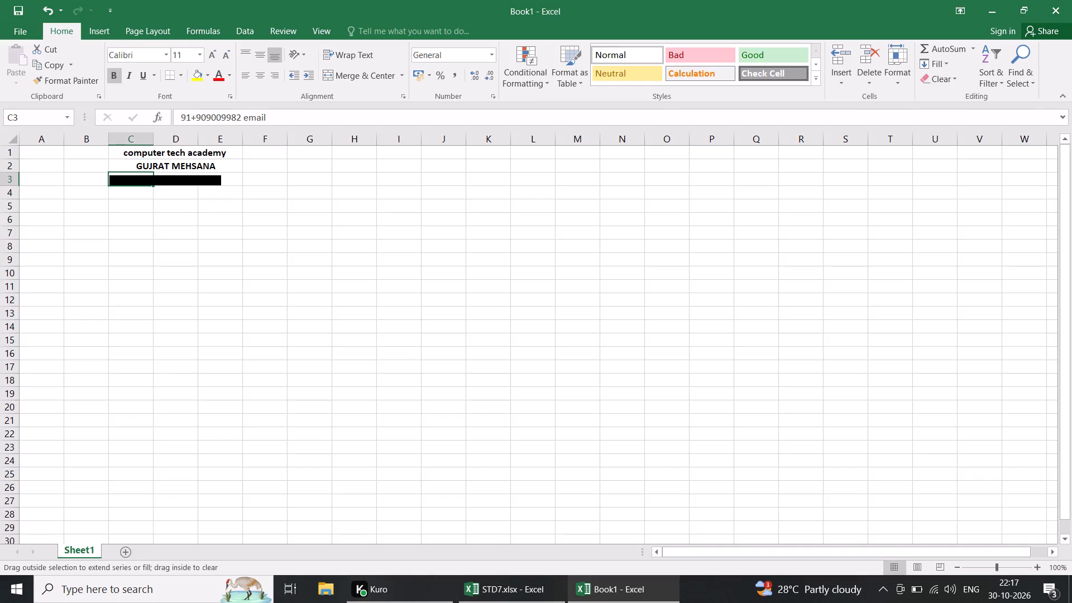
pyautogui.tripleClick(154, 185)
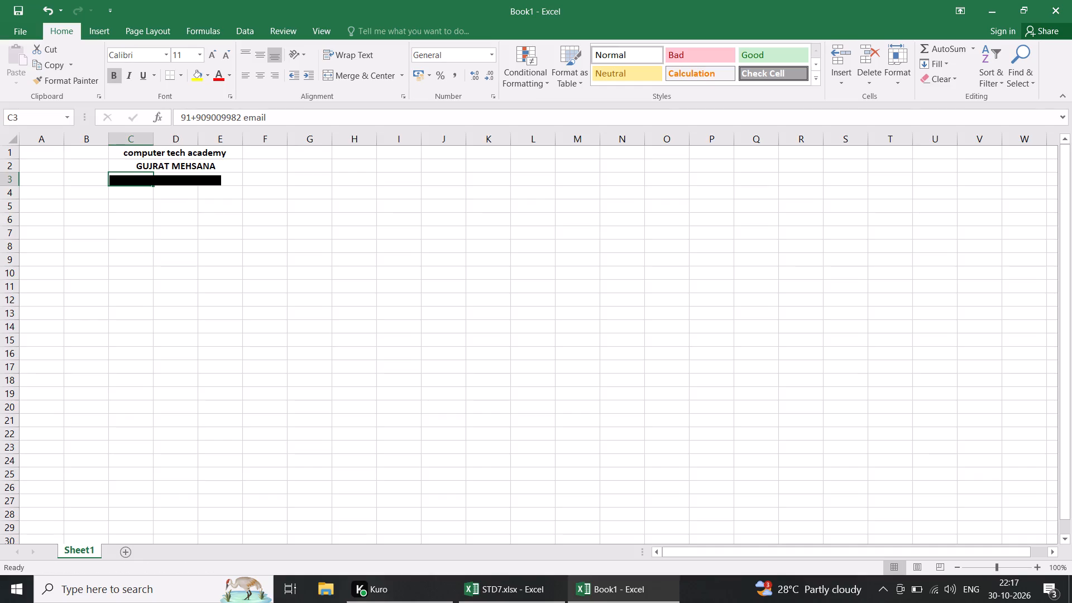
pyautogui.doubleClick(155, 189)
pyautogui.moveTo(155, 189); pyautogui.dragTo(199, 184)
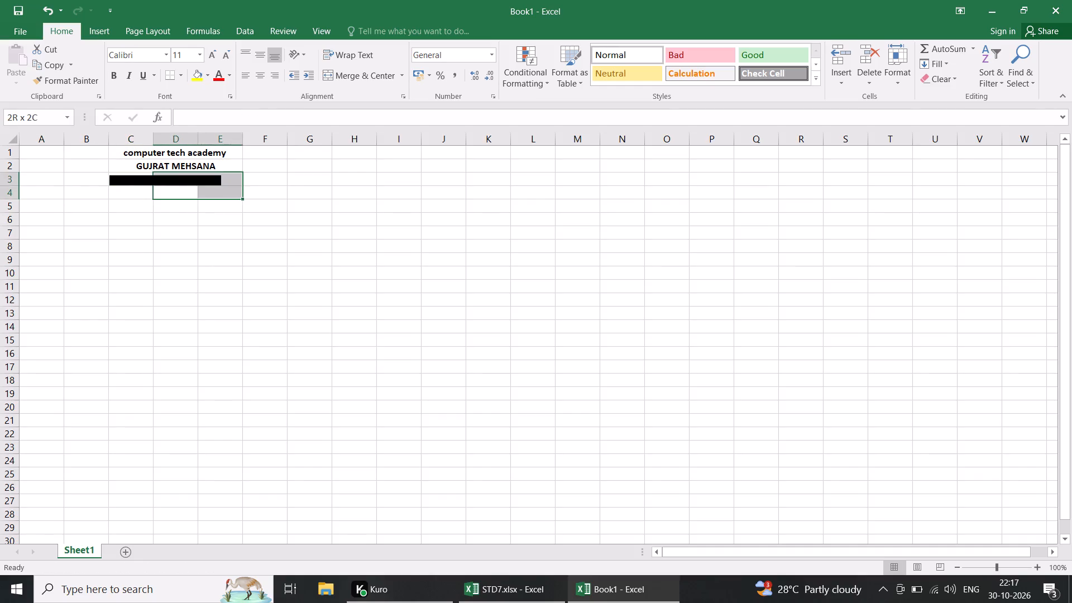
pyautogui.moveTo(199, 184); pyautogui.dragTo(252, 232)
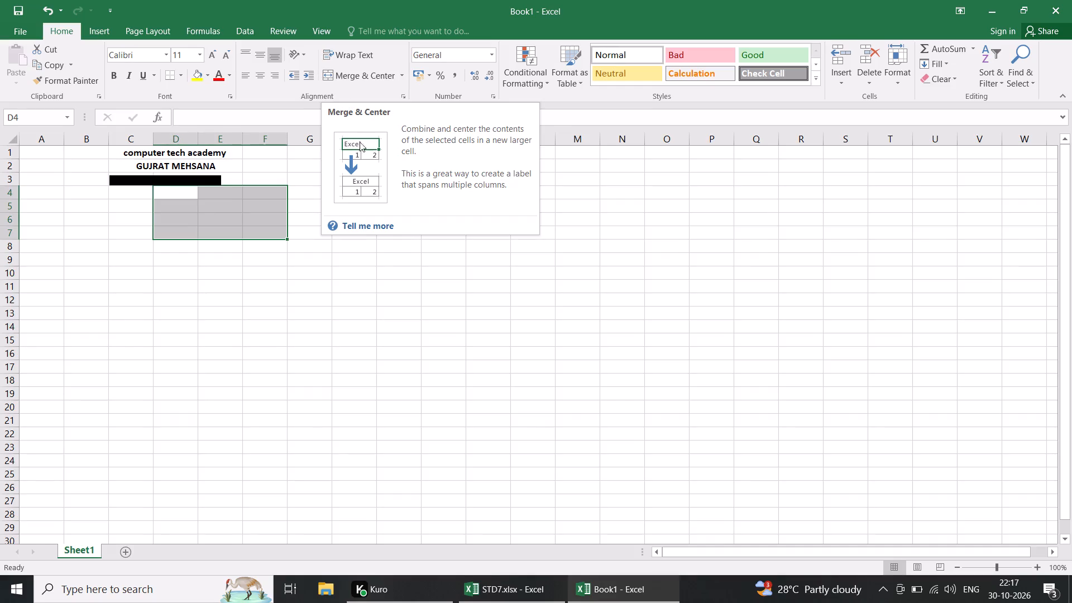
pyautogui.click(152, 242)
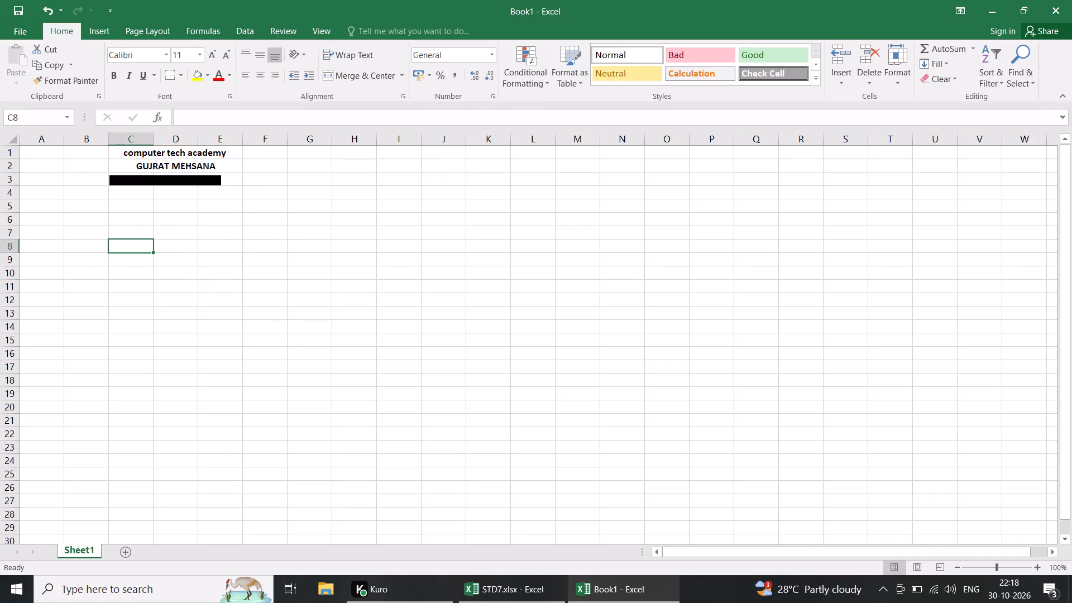
# Merge and center cells C4 and D4 below the contact details row.
pyautogui.doubleClick(123, 194)
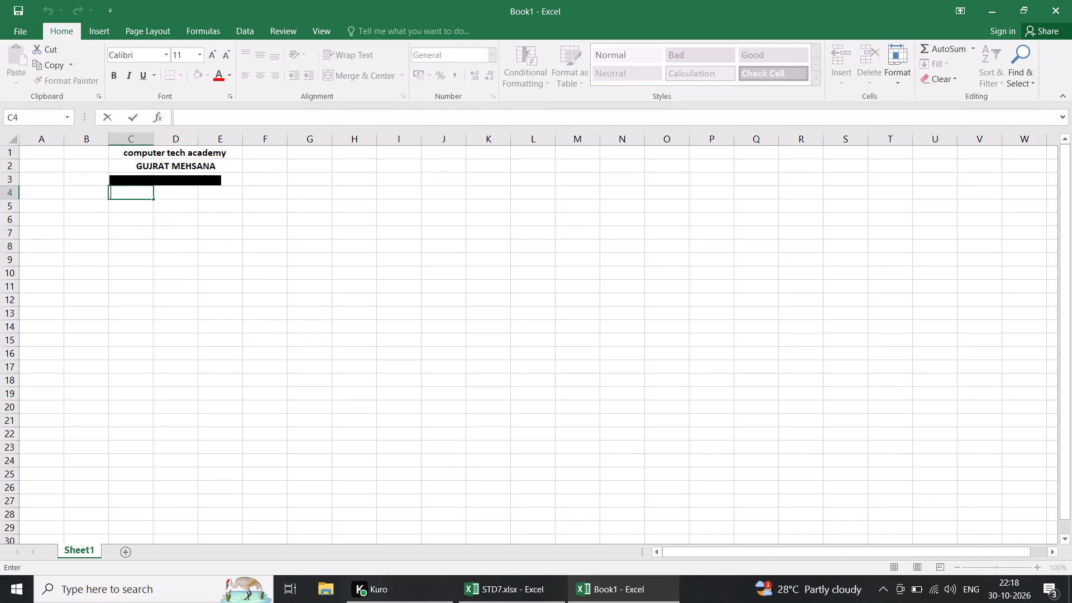
pyautogui.doubleClick(151, 197)
pyautogui.tripleClick(154, 200)
pyautogui.click(154, 200)
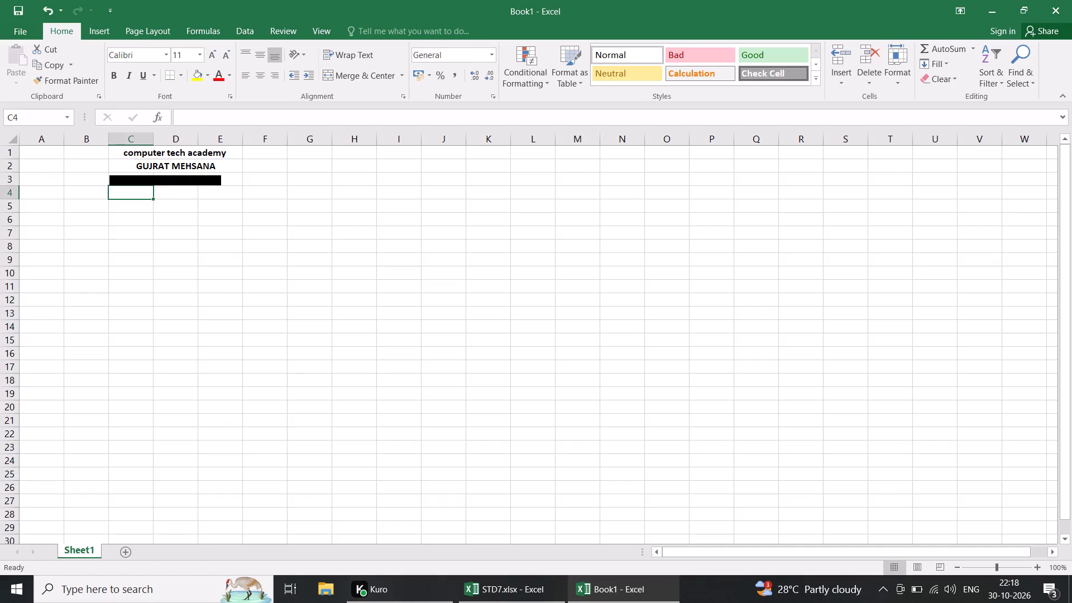
pyautogui.doubleClick(151, 200)
pyautogui.moveTo(151, 200); pyautogui.dragTo(166, 212)
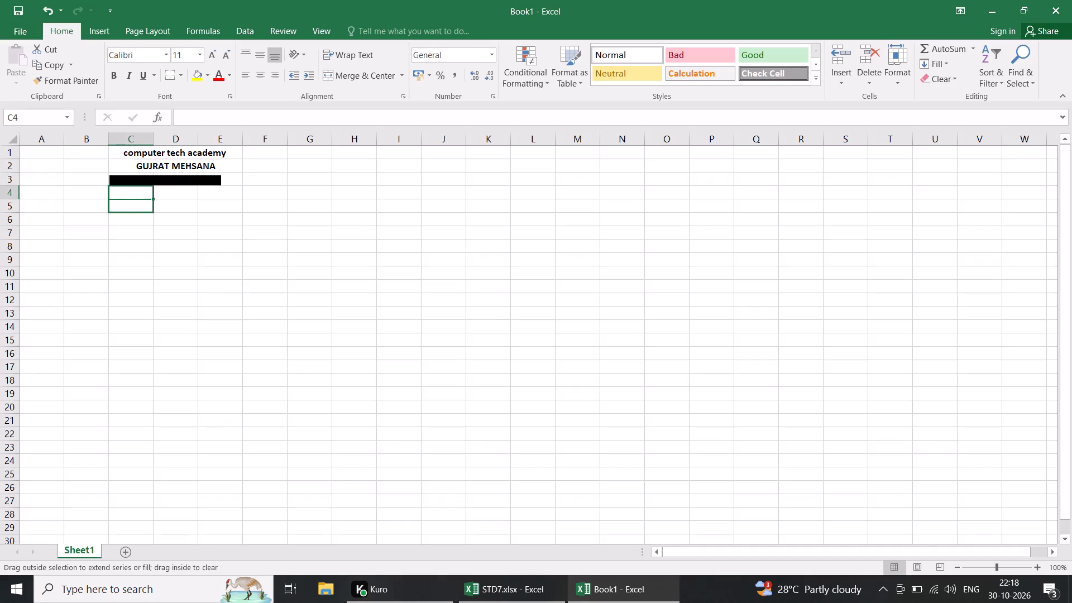
pyautogui.moveTo(166, 212); pyautogui.dragTo(181, 223)
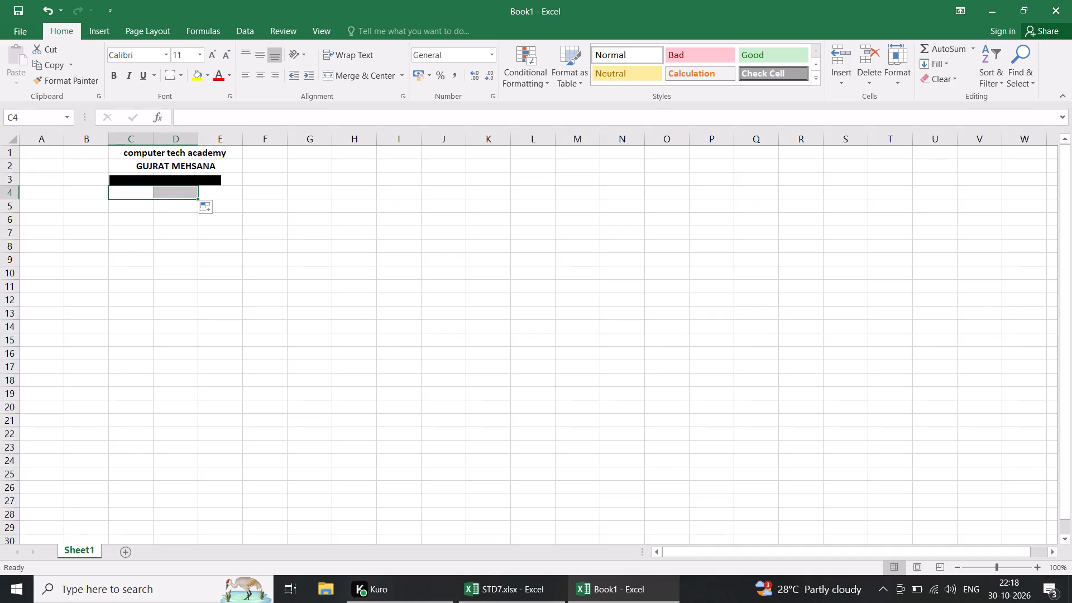
pyautogui.click(343, 81)
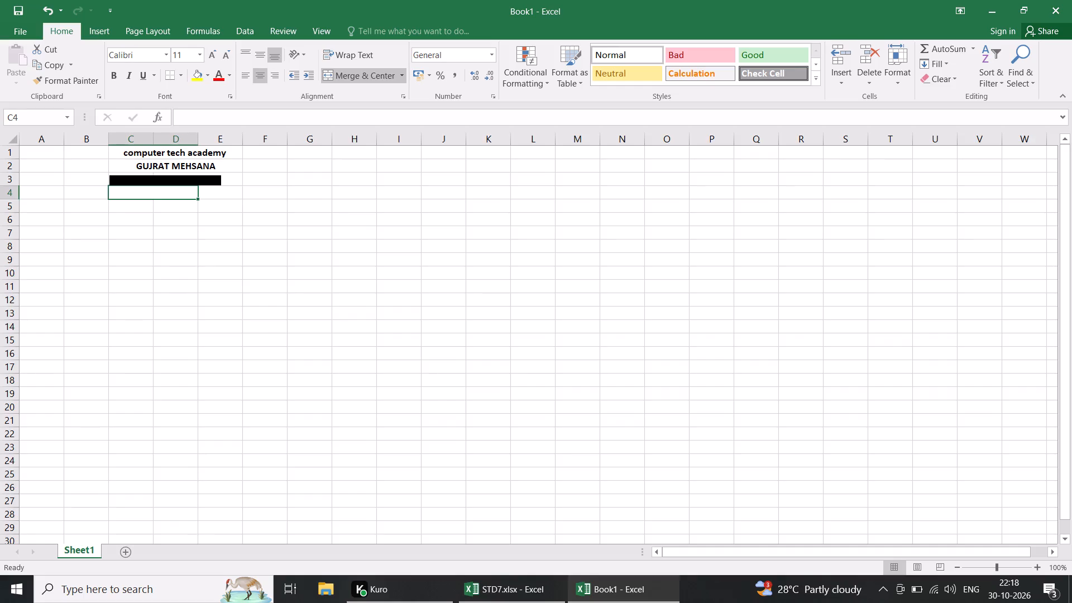
# Enter the text "salalry" followed by a space in the merged cell C4.
pyautogui.click(130, 195)
pyautogui.click(130, 195)
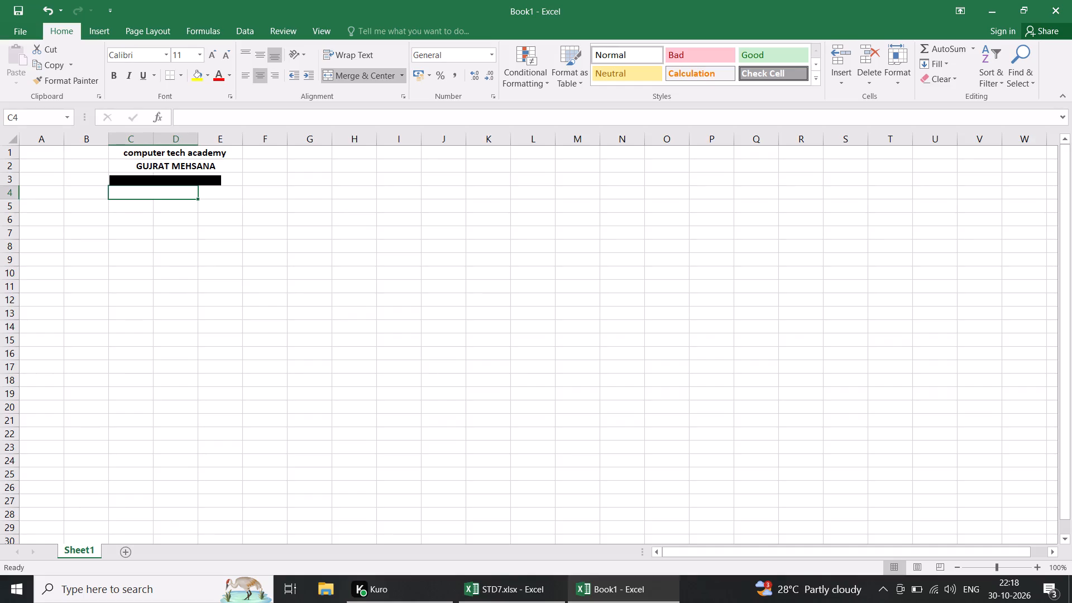
pyautogui.doubleClick(130, 195)
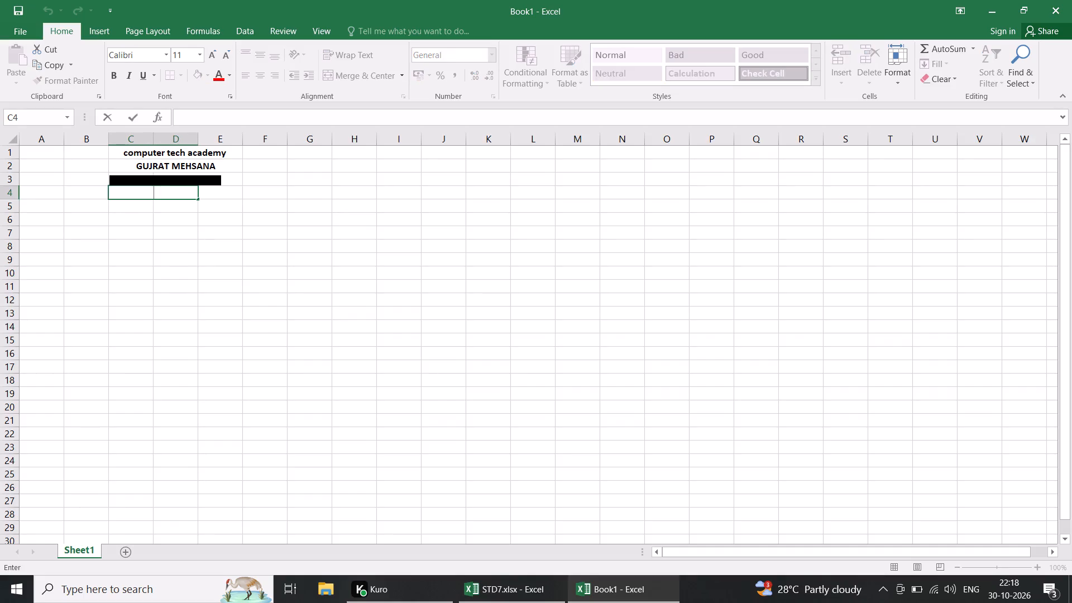
pyautogui.click(125, 194)
pyautogui.tripleClick(125, 194)
pyautogui.write('sa')
pyautogui.write('lry')
pyautogui.press('space')
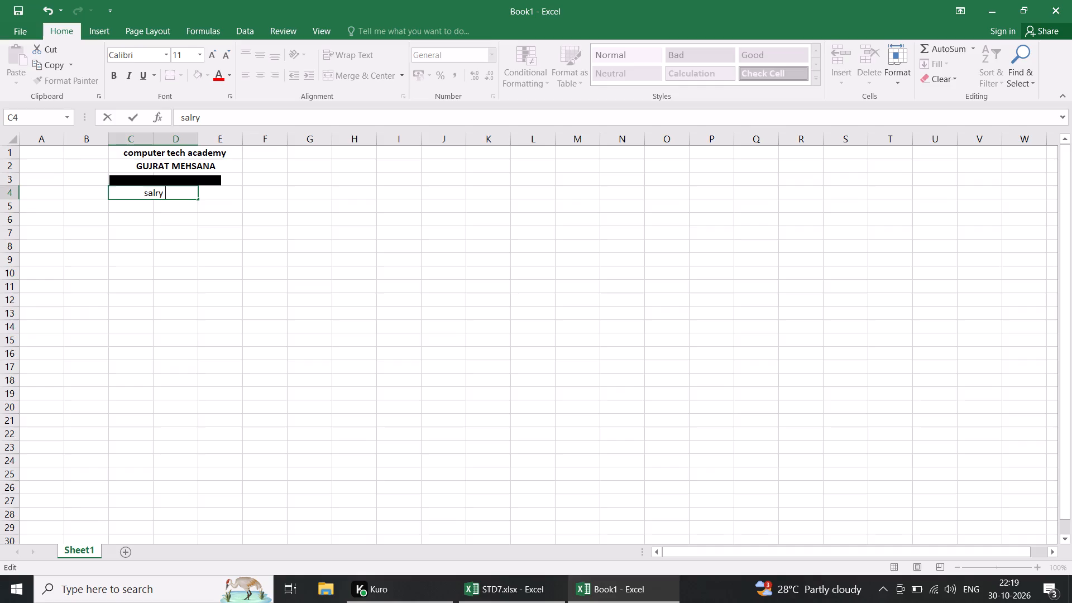
pyautogui.press('a')
pyautogui.press('BackSpace')
pyautogui.press('BackSpace')
pyautogui.press('BackSpace')
pyautogui.press('BackSpace')
pyautogui.press('a')
pyautogui.write('lry')
pyautogui.press('space')
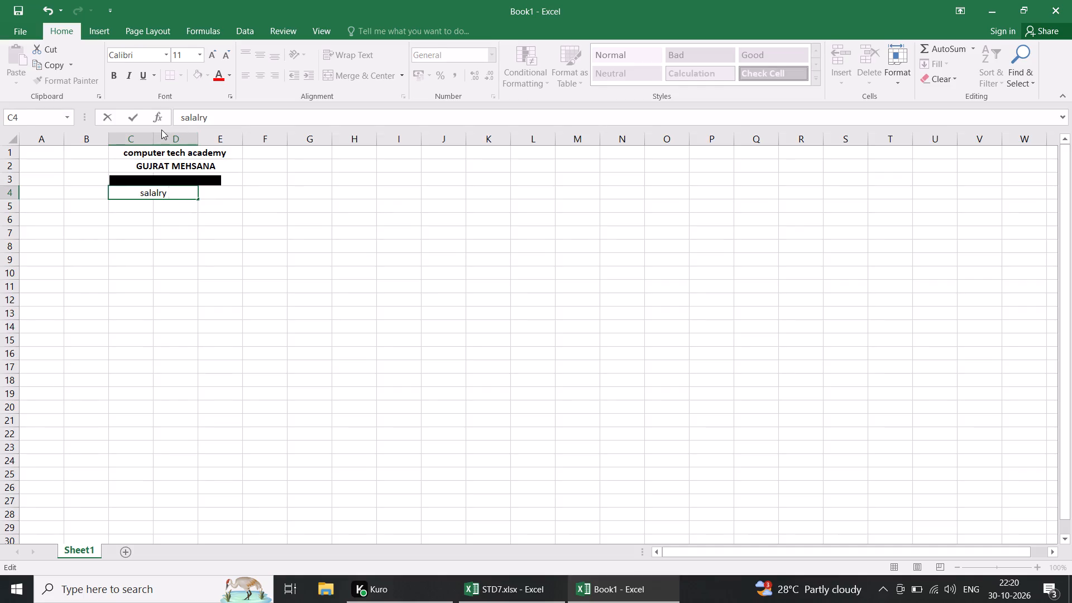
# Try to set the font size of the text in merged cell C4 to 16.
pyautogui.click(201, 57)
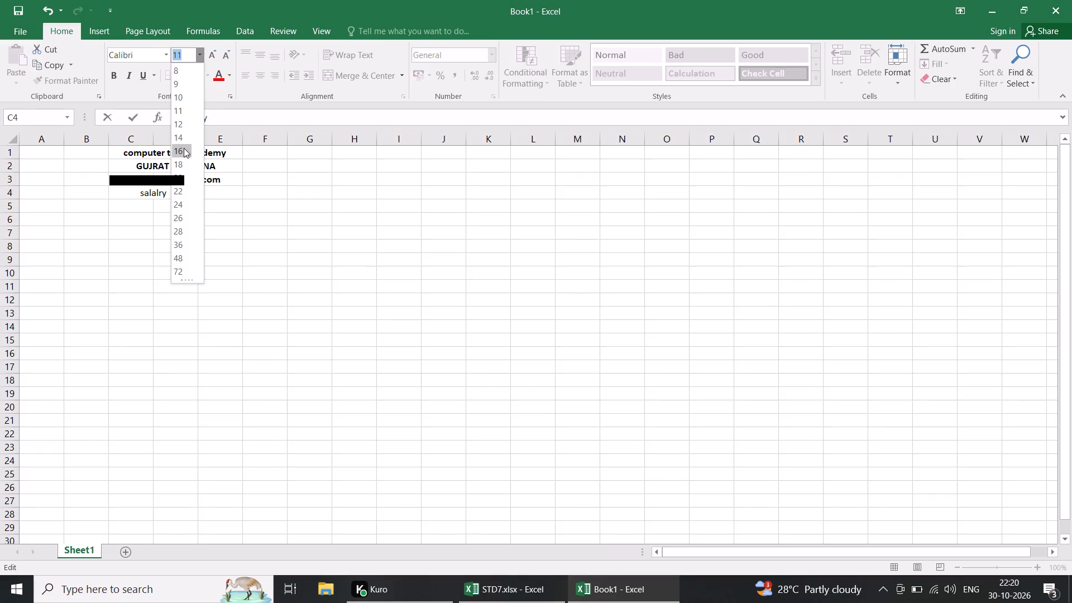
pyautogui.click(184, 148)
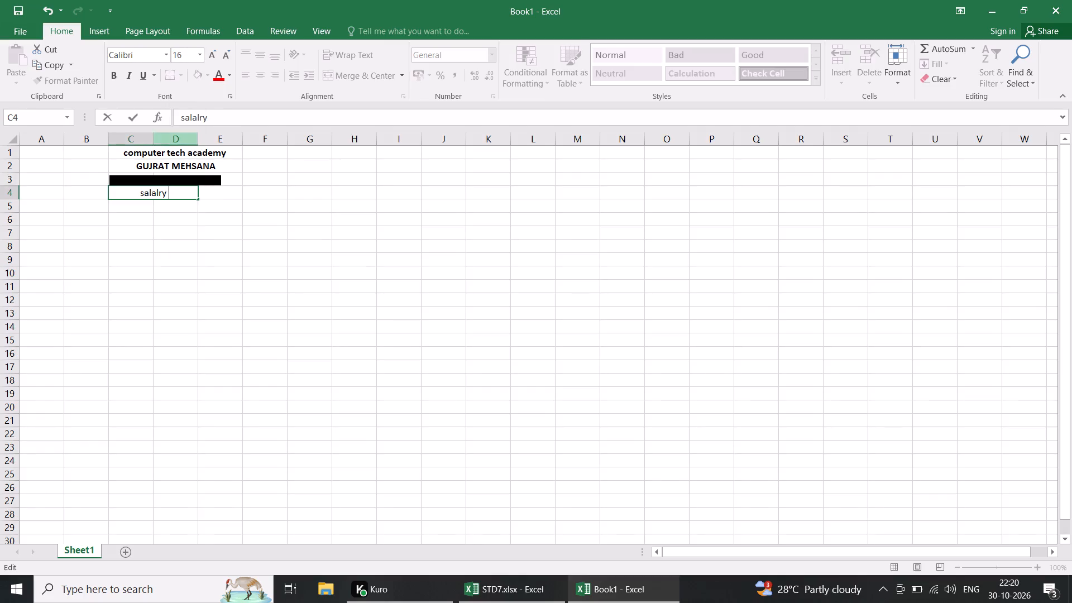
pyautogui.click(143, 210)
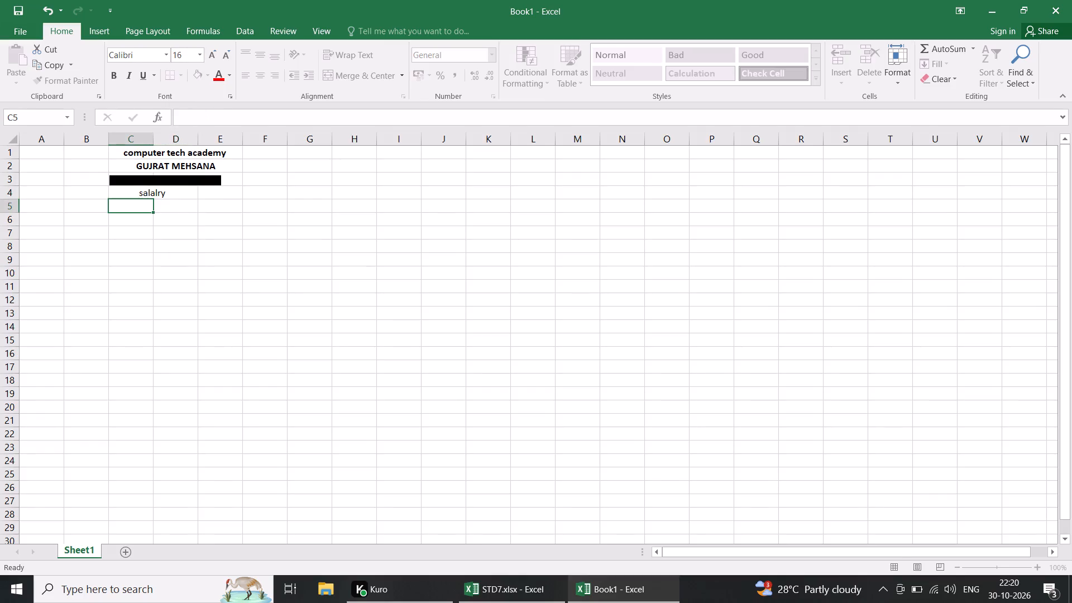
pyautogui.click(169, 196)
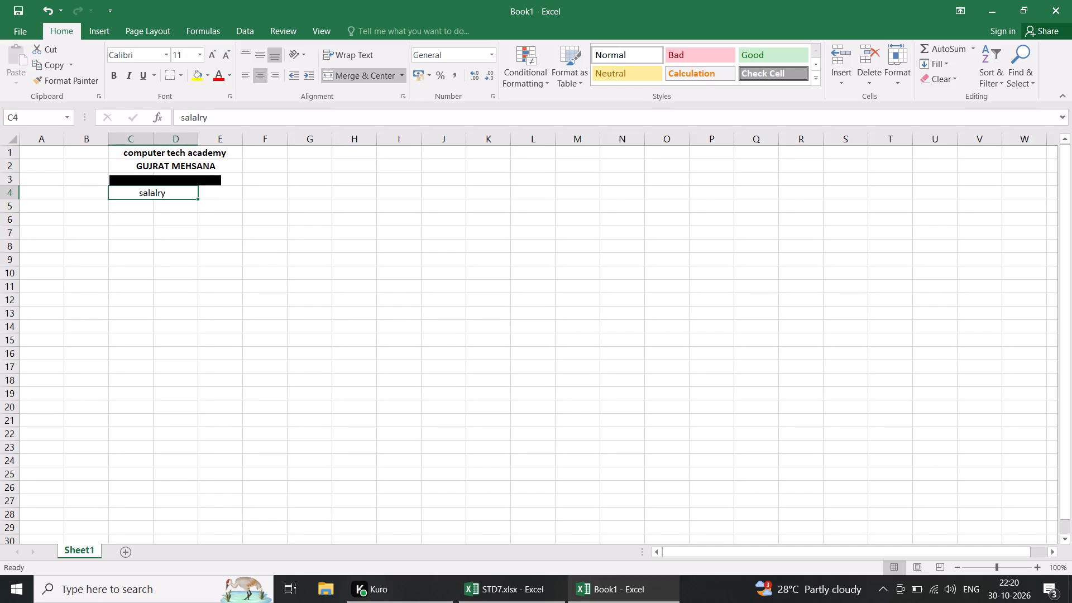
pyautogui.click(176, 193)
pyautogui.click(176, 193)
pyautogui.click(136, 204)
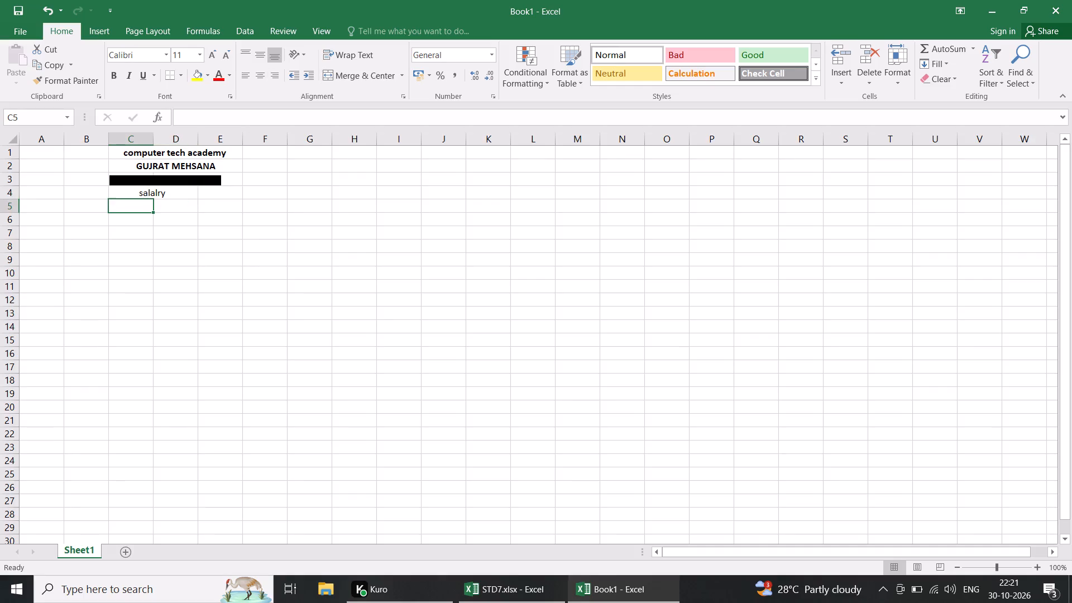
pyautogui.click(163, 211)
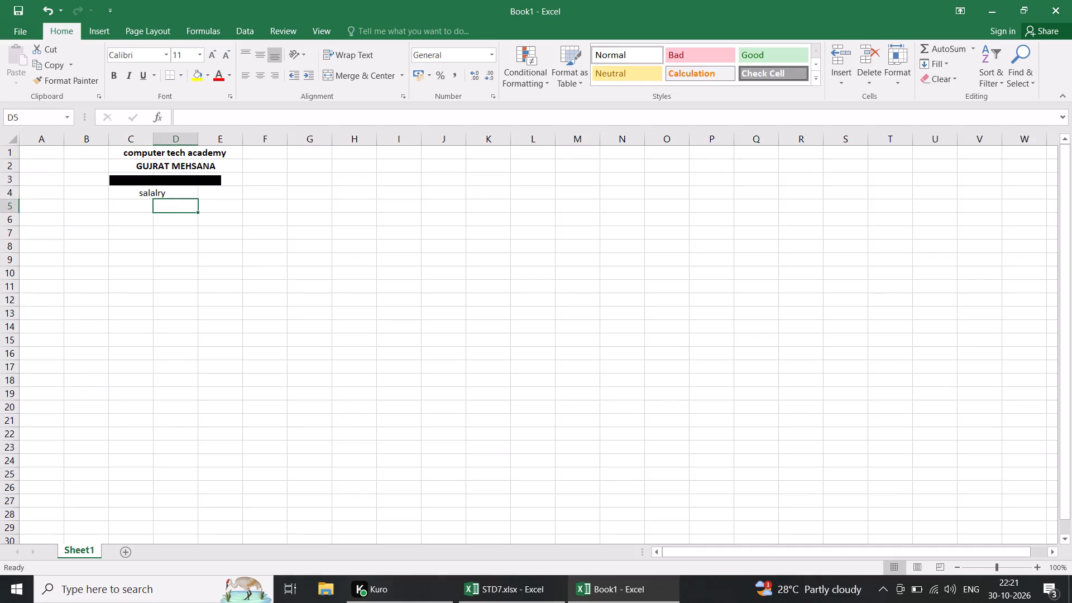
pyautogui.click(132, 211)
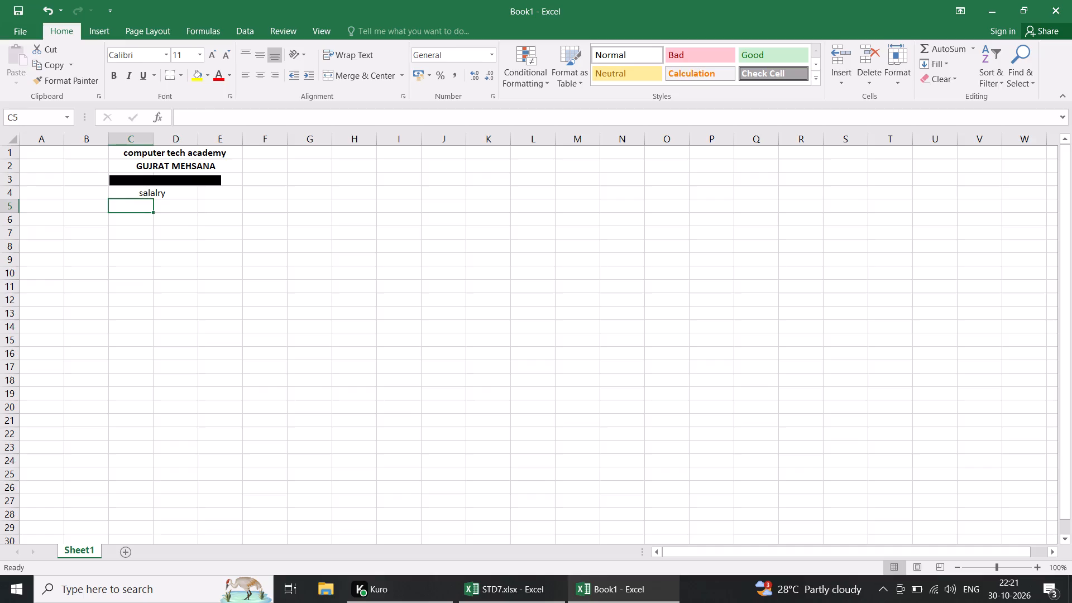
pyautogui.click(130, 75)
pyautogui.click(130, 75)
# Try italics on the "salalry" heading in merged cell C4, remove them again, and leave the heading underlined.
pyautogui.click(149, 193)
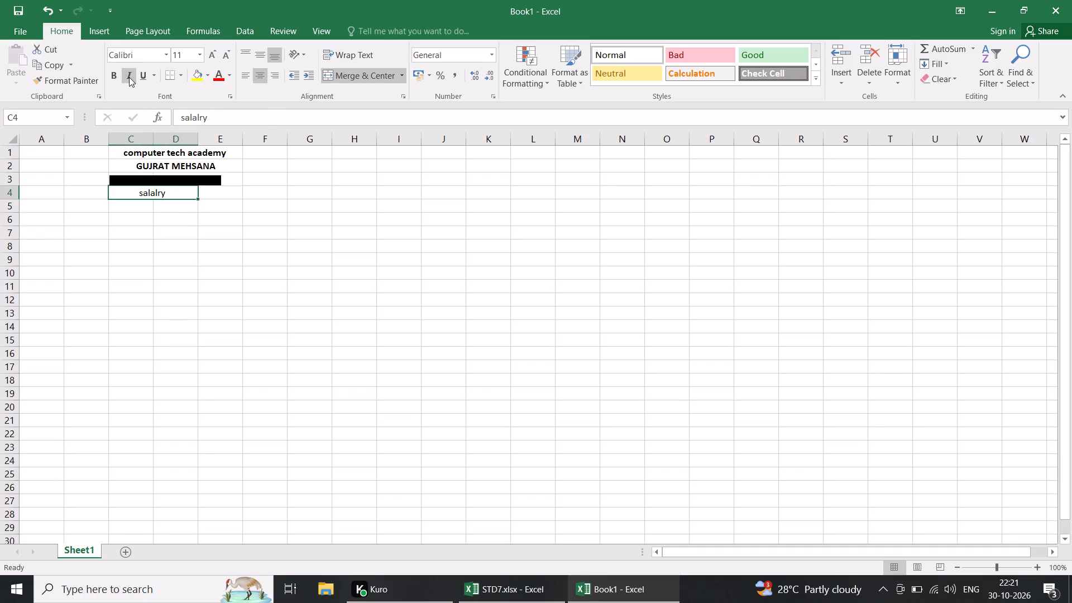
pyautogui.click(129, 76)
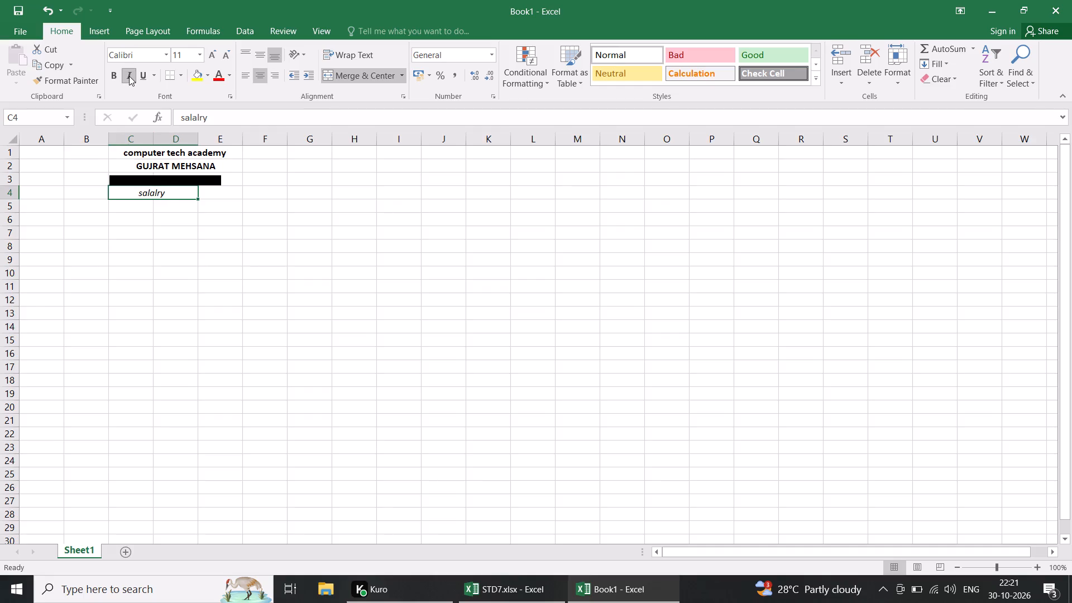
pyautogui.click(129, 76)
pyautogui.click(129, 76)
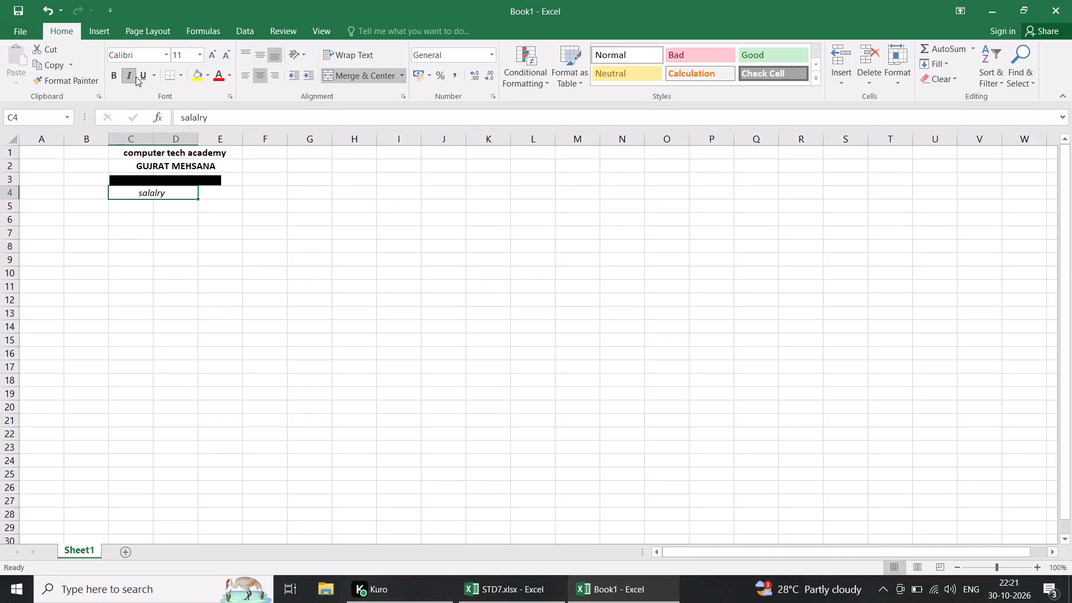
pyautogui.click(141, 76)
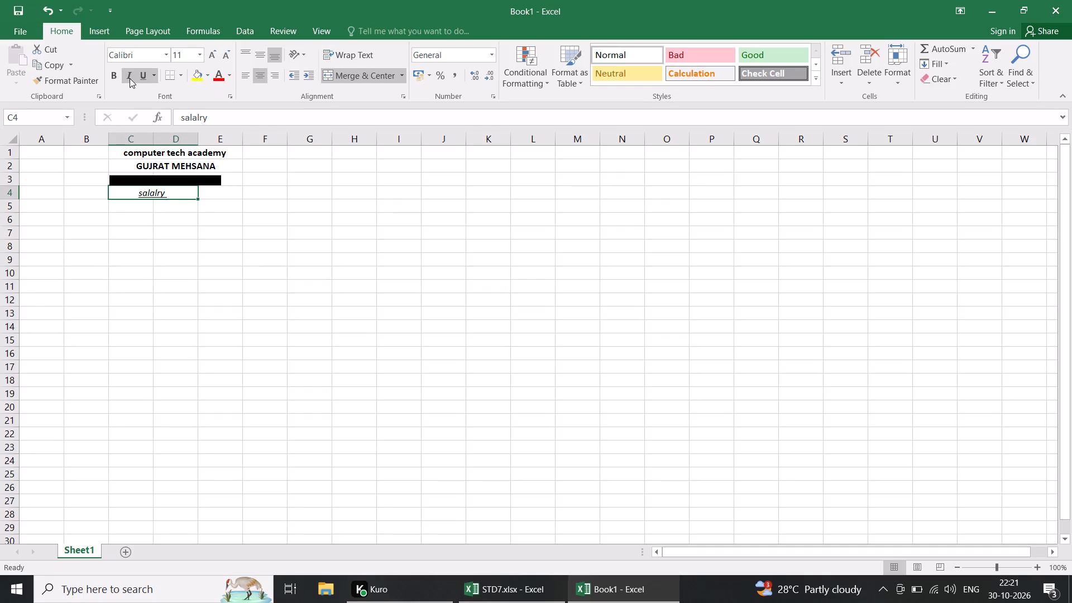
pyautogui.click(129, 78)
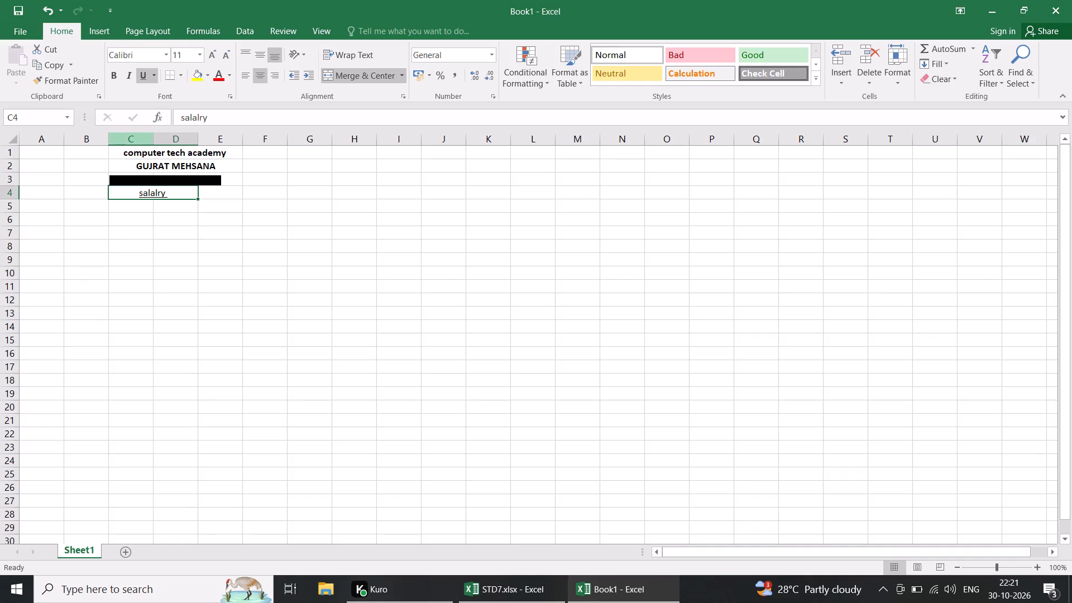
# Set the font colour of the "salalry" heading in merged cell C4 to red.
pyautogui.click(221, 78)
pyautogui.click(221, 78)
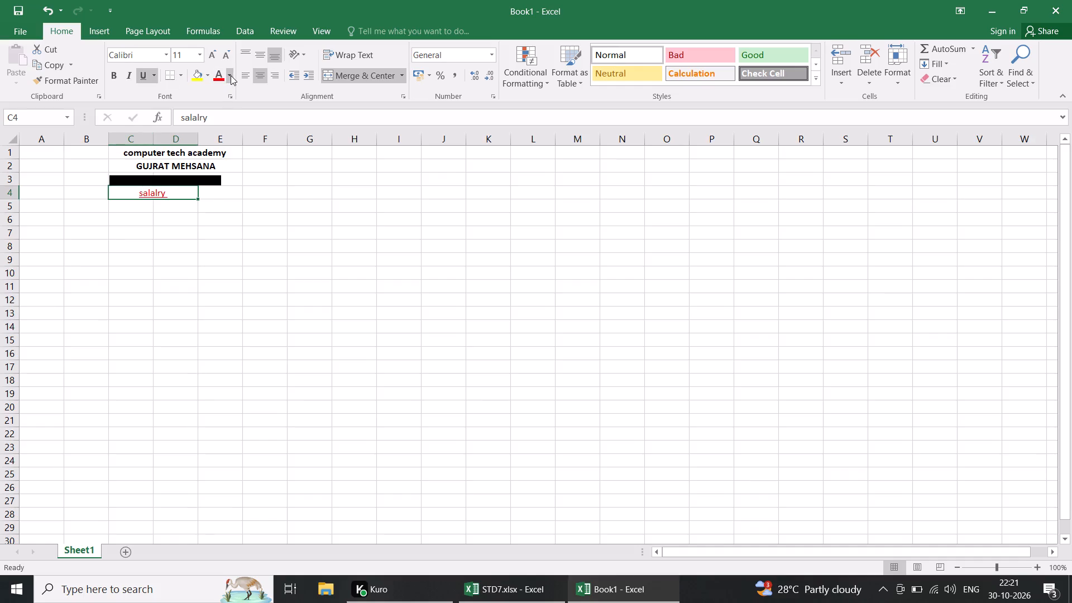
# Open the font colour choices for the "salalry" heading in merged cell C4.
pyautogui.click(231, 75)
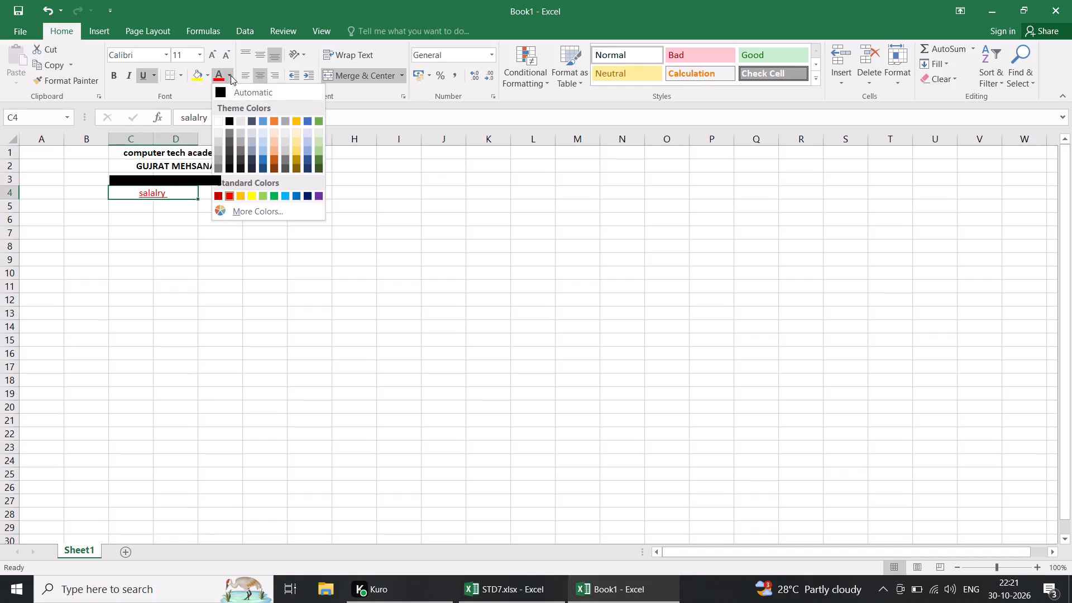
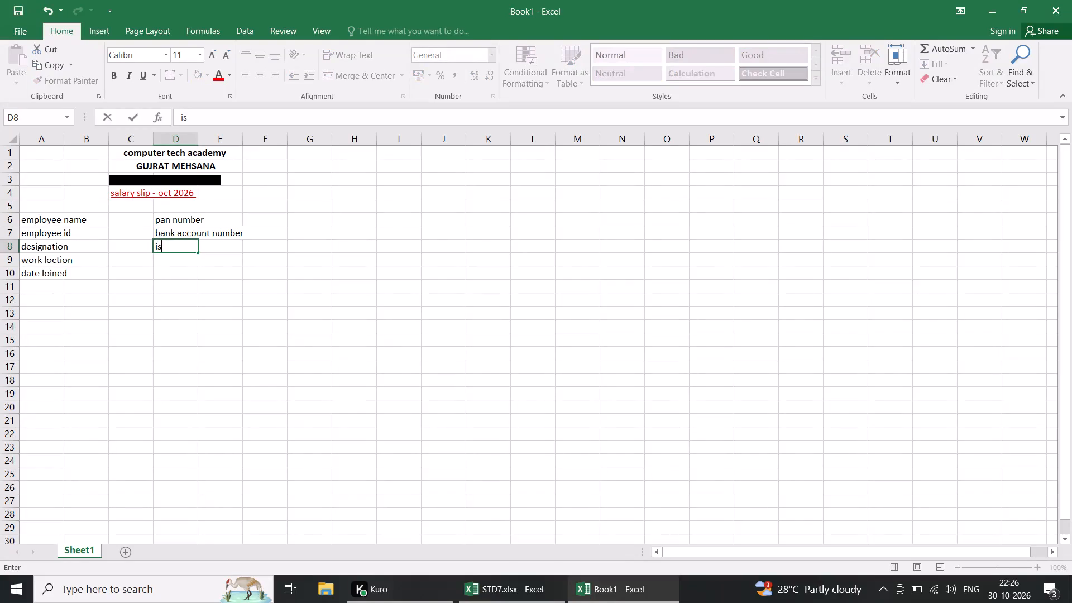
# Enter the label "ifsc code" in cell D8, below the bank account number label.
pyautogui.write('sc')
pyautogui.press('BackSpace')
pyautogui.press('BackSpace')
pyautogui.press('BackSpace')
pyautogui.press('f')
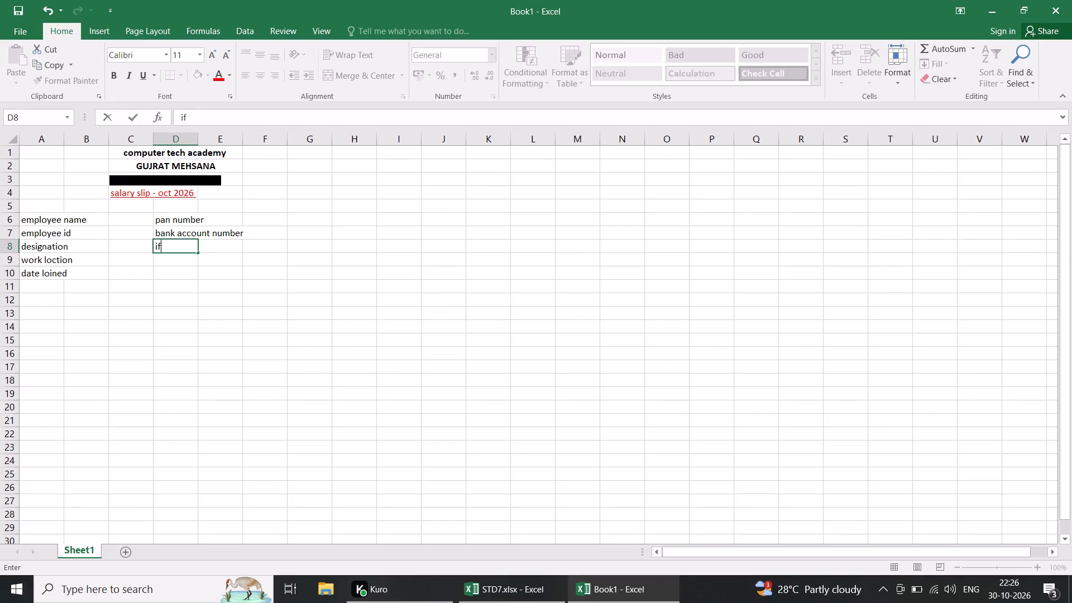
pyautogui.write('sc')
pyautogui.press('space')
pyautogui.press('c')
pyautogui.write('ode')
pyautogui.press('Down')
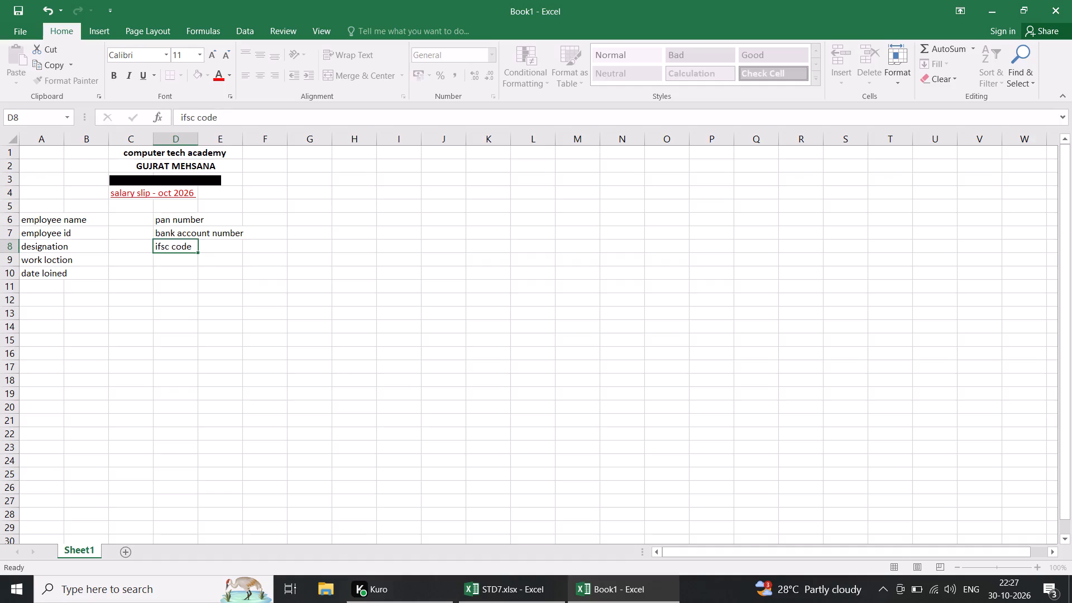
# Enter the label "bank number" in cell D9, dropping the word "account" from the suggested entry.
pyautogui.press('b')
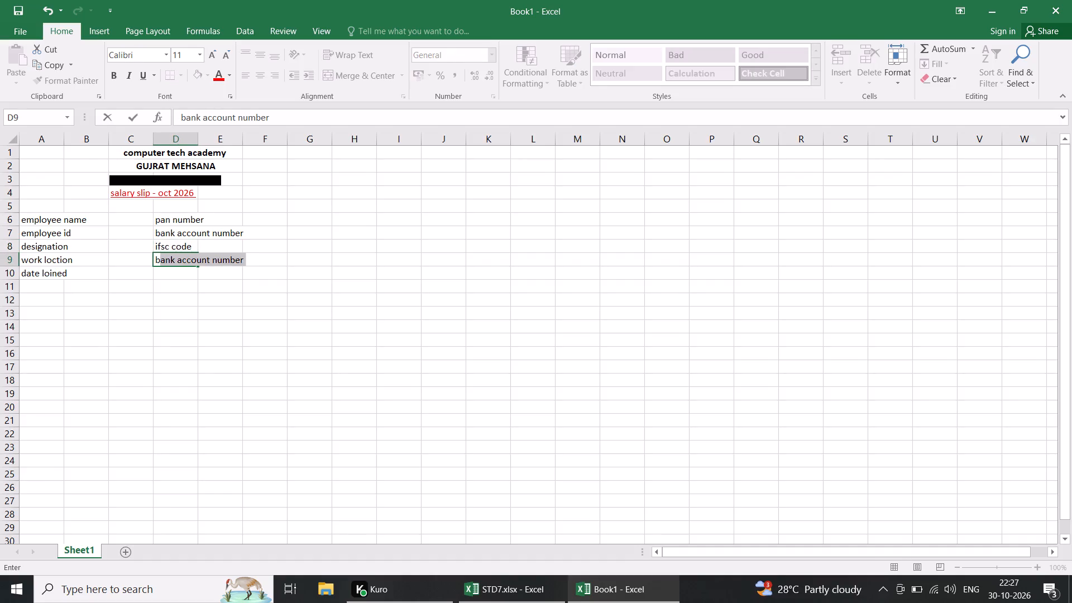
pyautogui.click(207, 262)
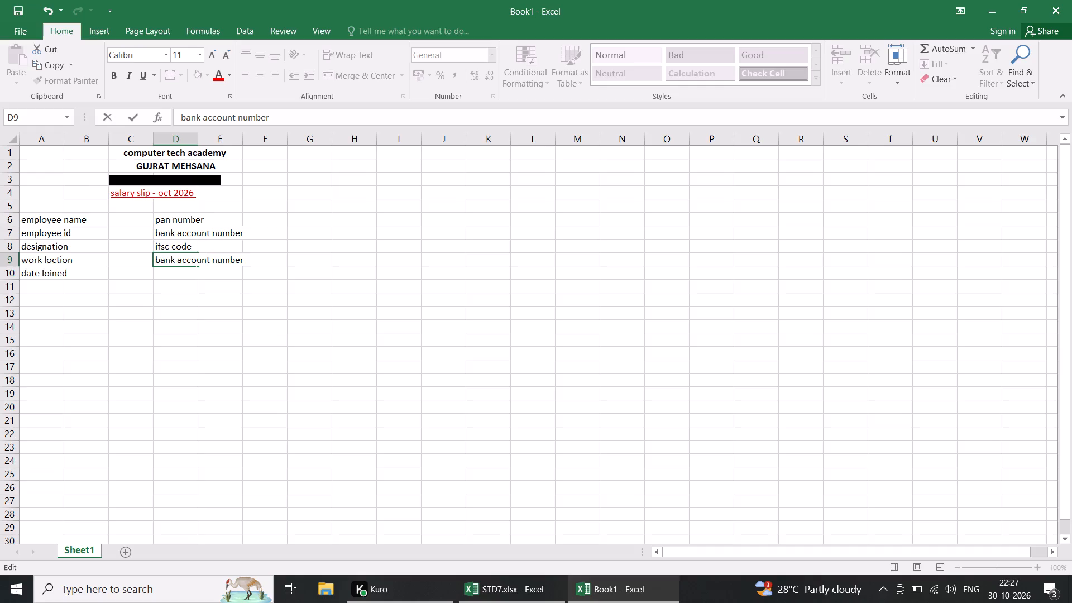
pyautogui.click(210, 261)
pyautogui.press('BackSpace')
pyautogui.press('BackSpace')
pyautogui.press('BackSpace')
pyautogui.press('BackSpace')
pyautogui.press('BackSpace')
pyautogui.press('BackSpace')
pyautogui.press('BackSpace')
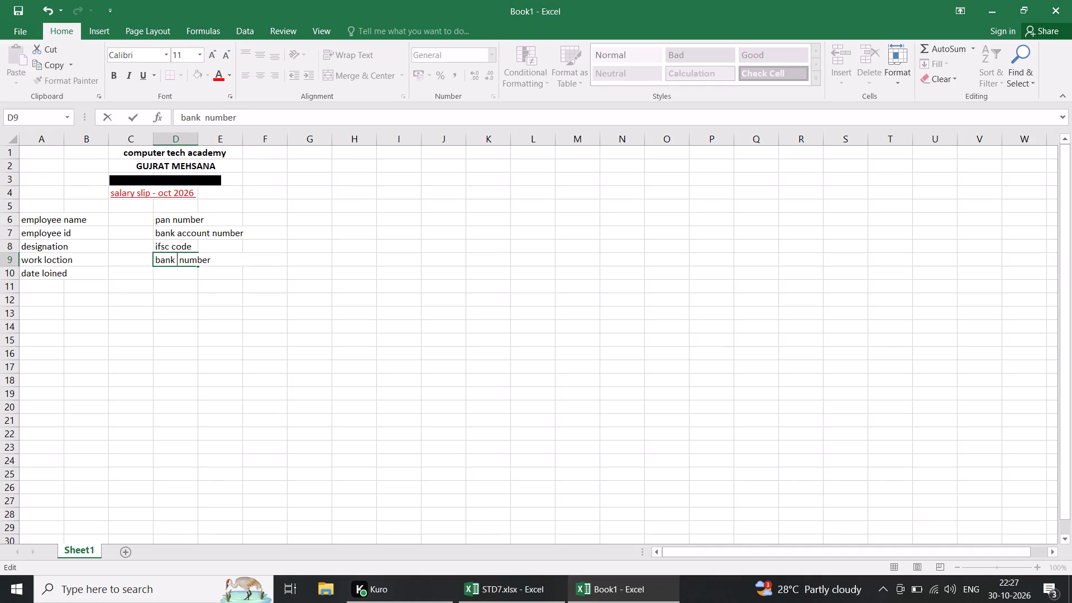
pyautogui.click(158, 278)
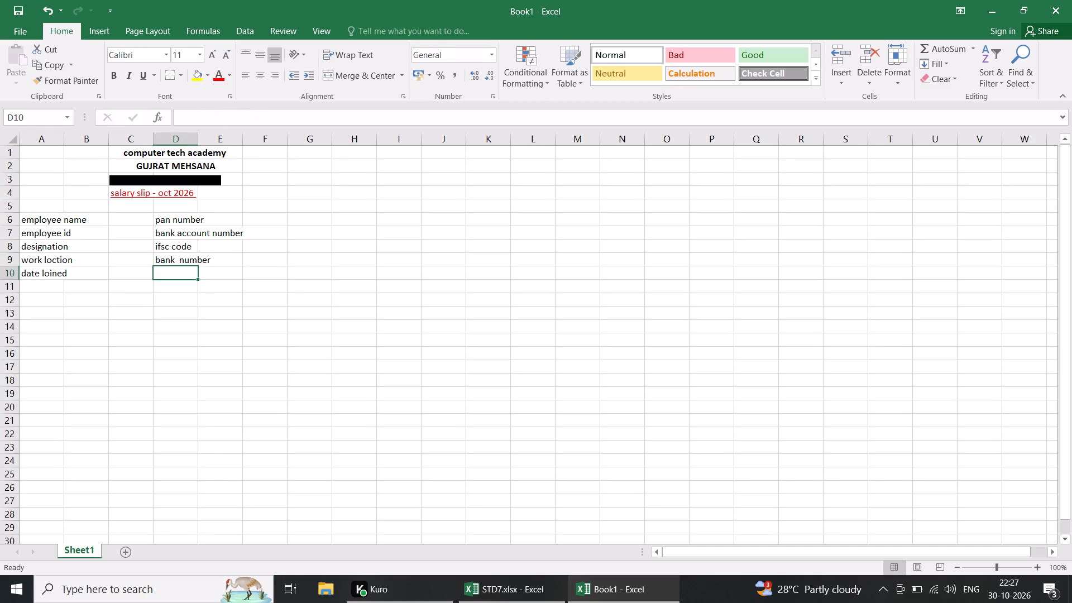
# Enter the label "payable days" in cell D10, replacing the suggested entry.
pyautogui.press('p')
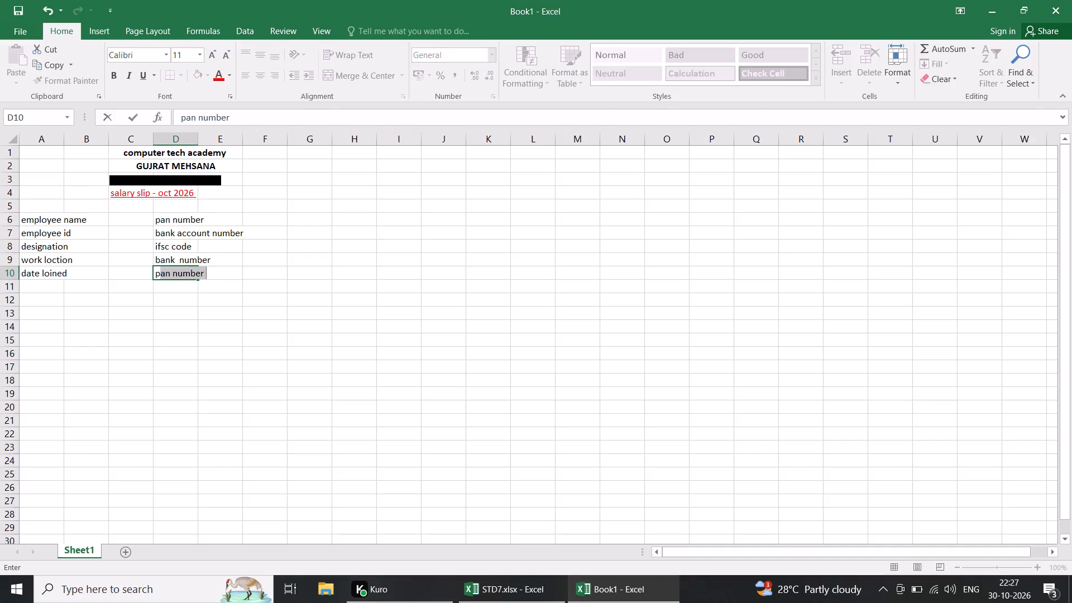
pyautogui.press('a')
pyautogui.press('BackSpace')
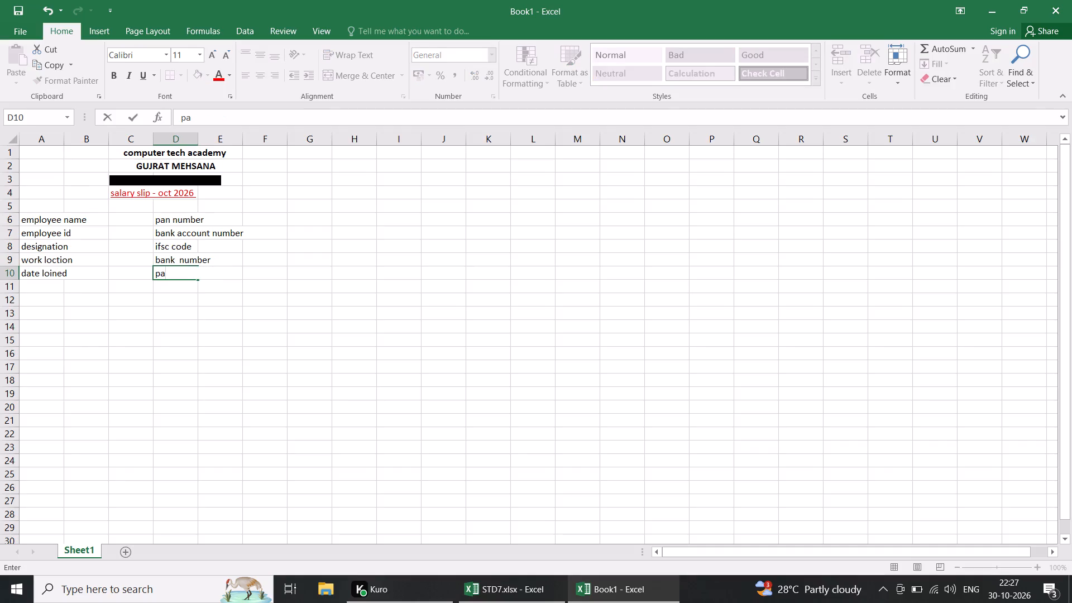
pyautogui.write('ya')
pyautogui.press('b')
pyautogui.write('le')
pyautogui.press('space')
pyautogui.write('da')
pyautogui.press('y')
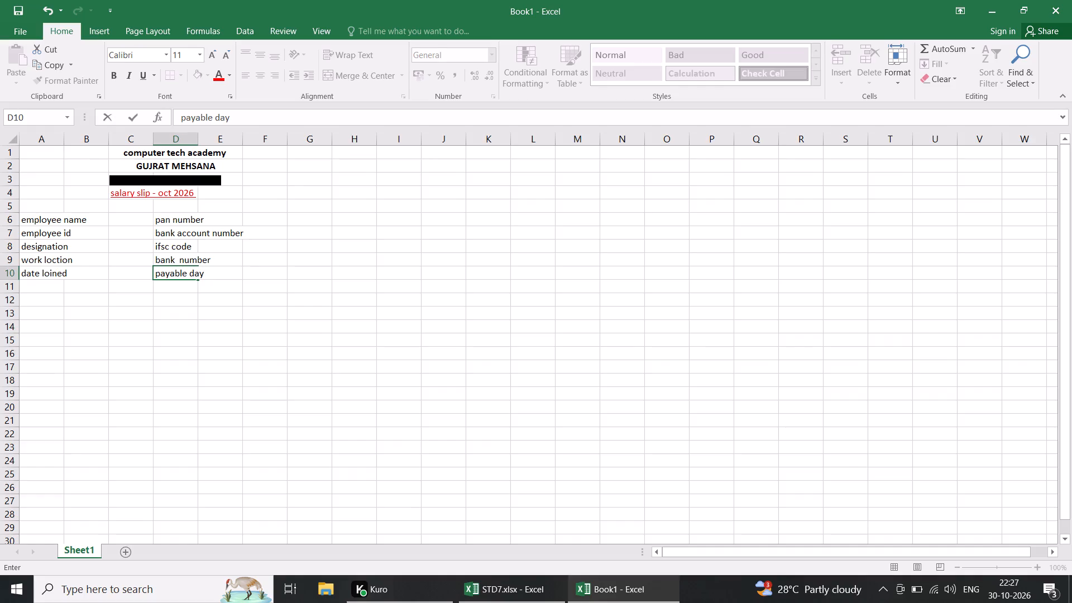
pyautogui.press('s')
pyautogui.press('space')
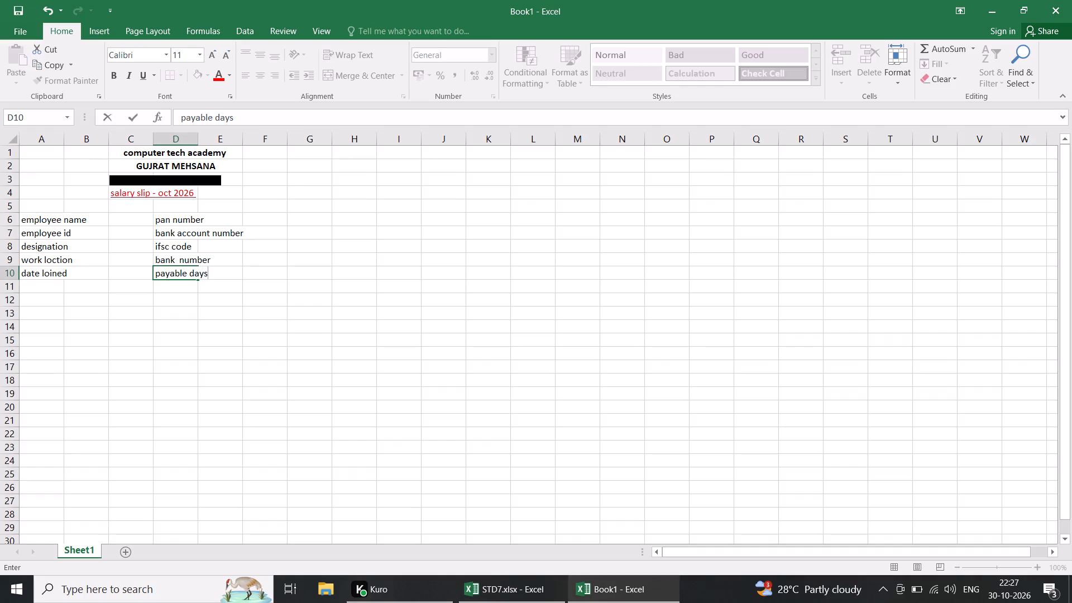
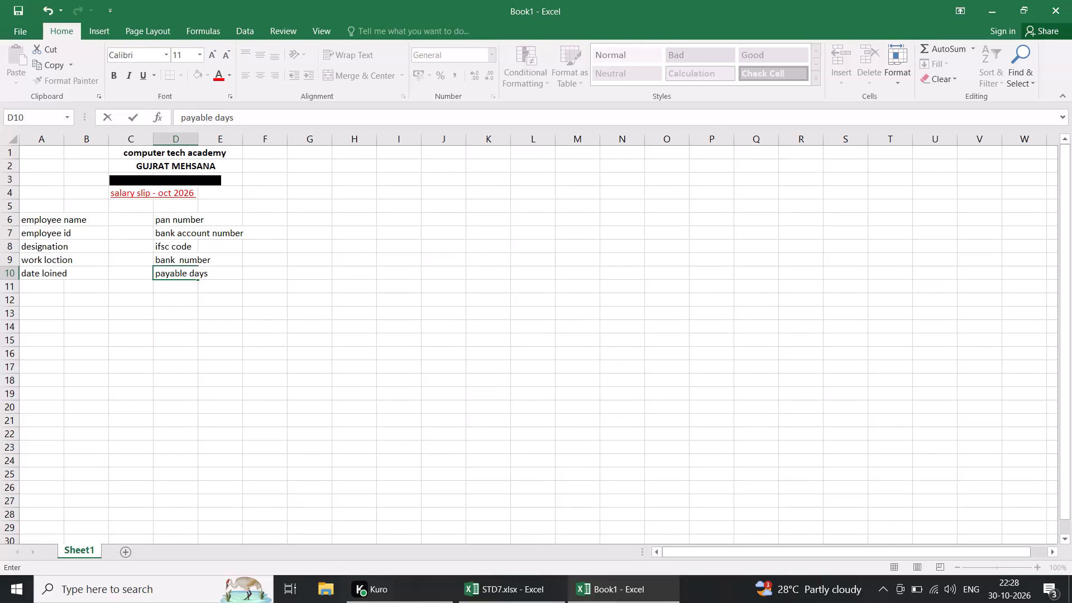
# Enter the label "total working days" in cell A13, below the employee detail labels.
pyautogui.click(45, 320)
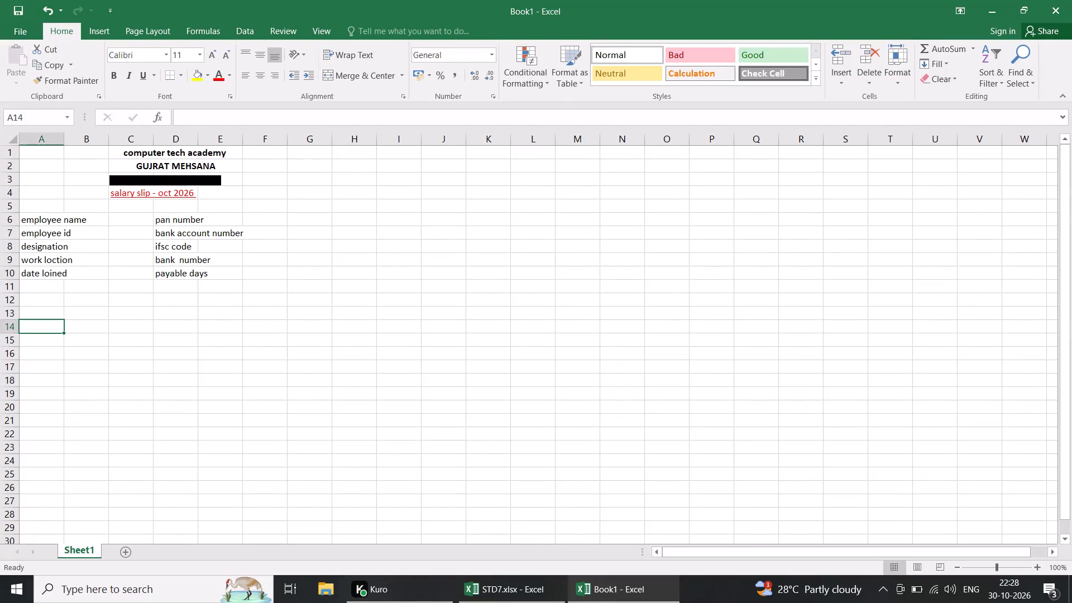
pyautogui.click(45, 312)
pyautogui.write('tota')
pyautogui.write('l')
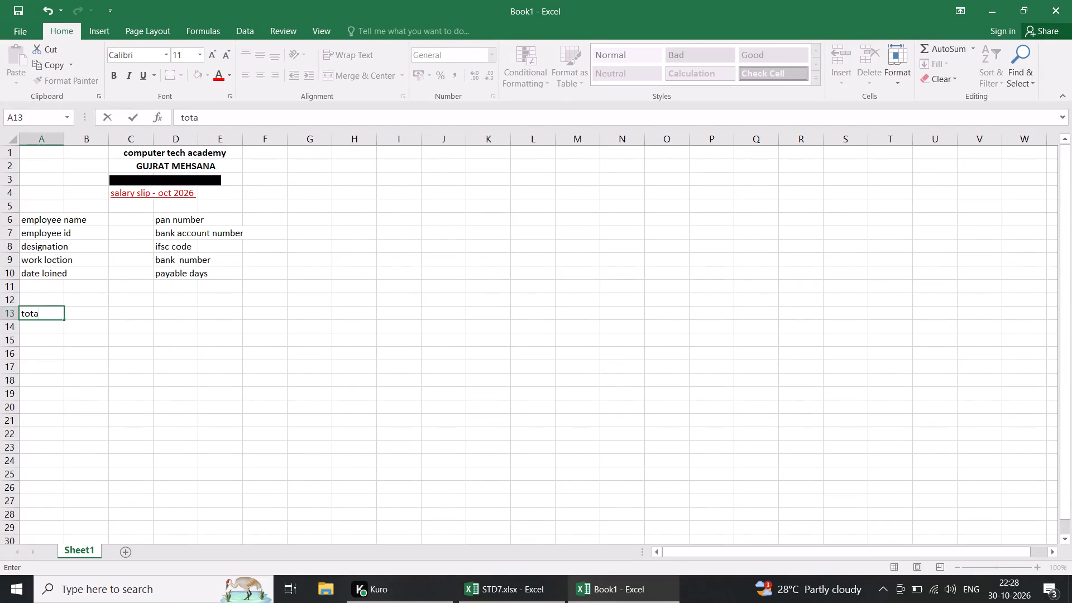
pyautogui.press('space')
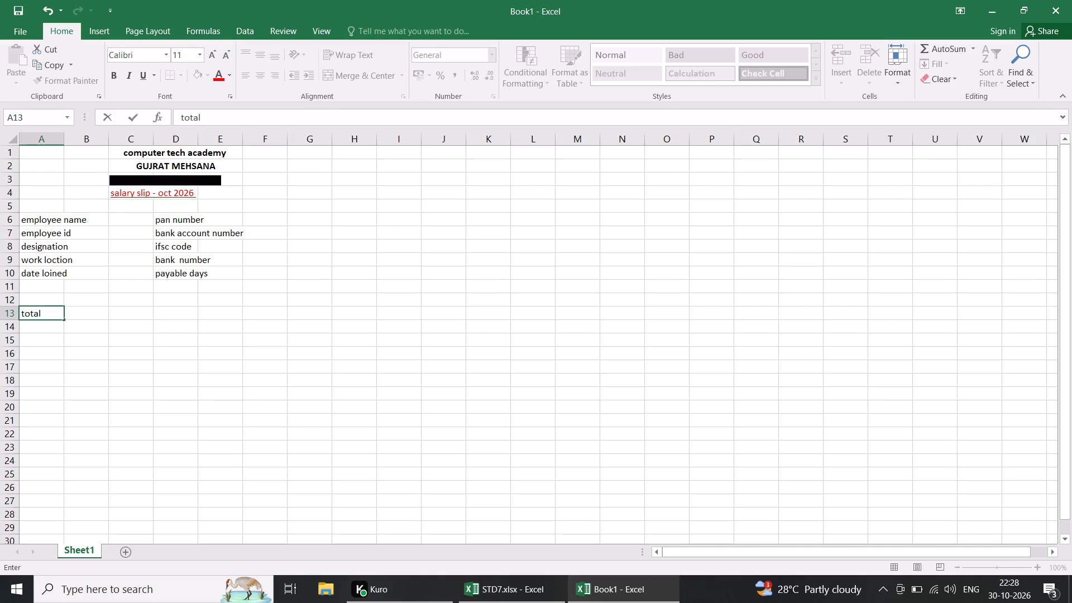
pyautogui.press('w')
pyautogui.press('o')
pyautogui.press('r')
pyautogui.write('kimng')
pyautogui.press('space')
pyautogui.press('BackSpace')
pyautogui.press('BackSpace')
pyautogui.press('BackSpace')
pyautogui.press('BackSpace')
pyautogui.write('ng')
pyautogui.press('space')
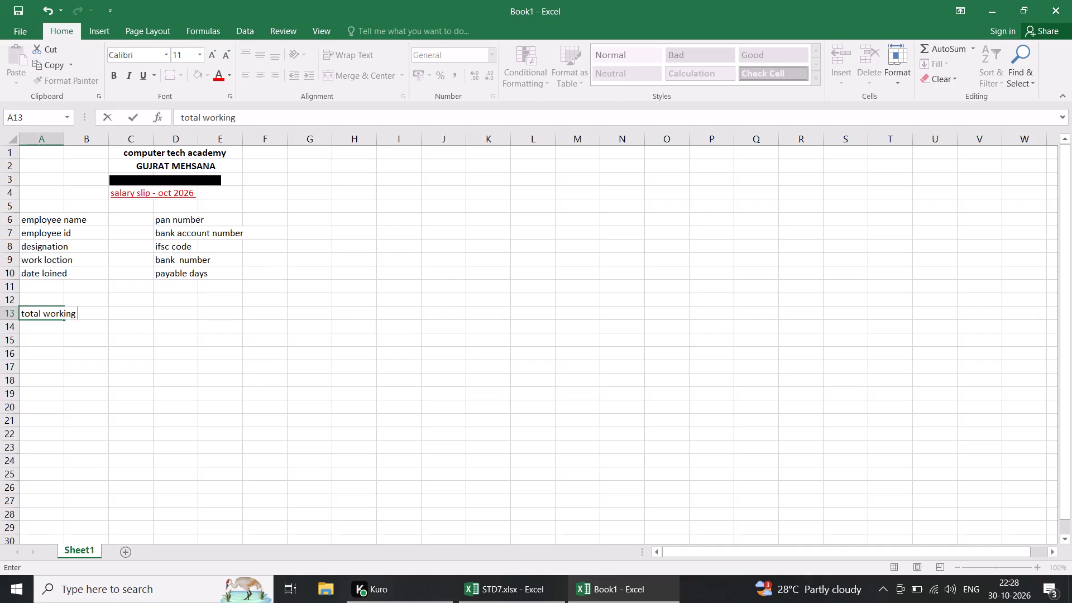
pyautogui.write('da')
pyautogui.write('ys')
pyautogui.press('space')
# Enter the label "present days" in cell C13, on the same row as the total working days label.
pyautogui.click(119, 317)
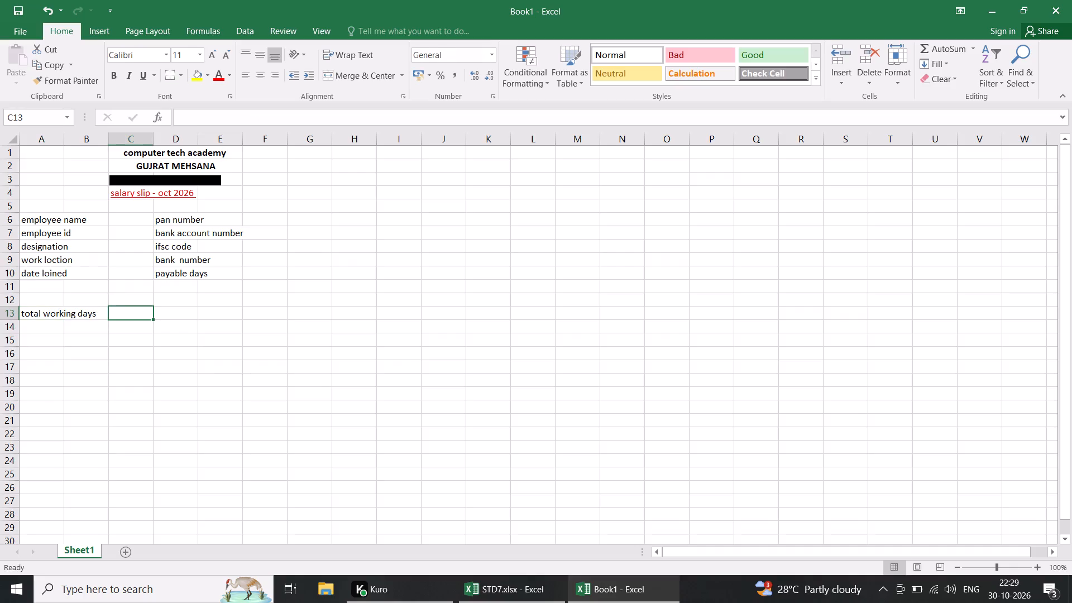
pyautogui.press('p')
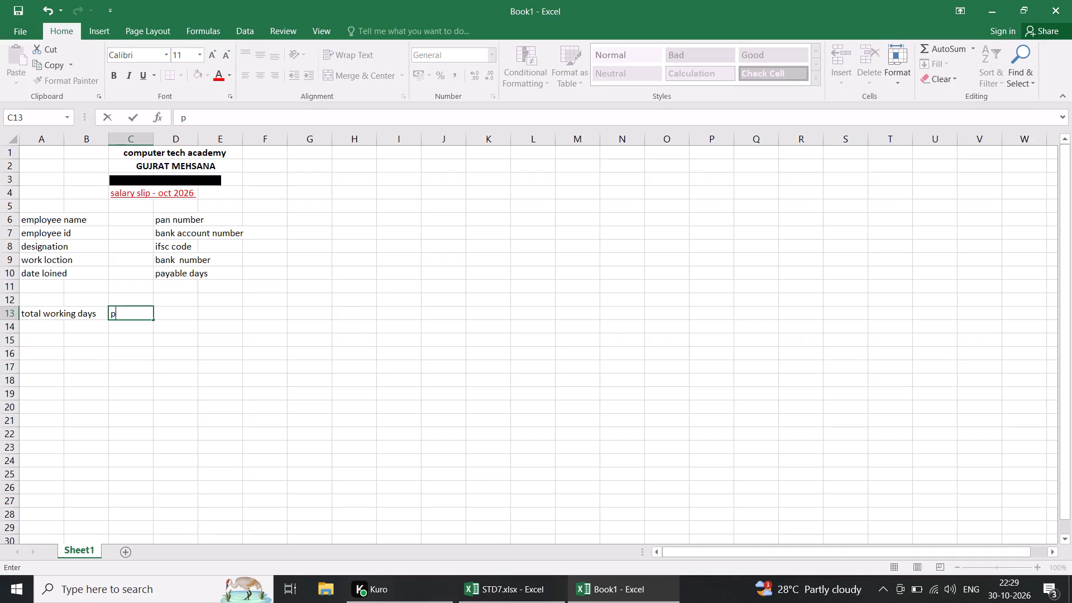
pyautogui.write('re')
pyautogui.write('nts')
pyautogui.press('space')
pyautogui.press('BackSpace')
pyautogui.press('BackSpace')
pyautogui.press('BackSpace')
pyautogui.press('BackSpace')
pyautogui.write('se')
pyautogui.write('nt')
pyautogui.write('da')
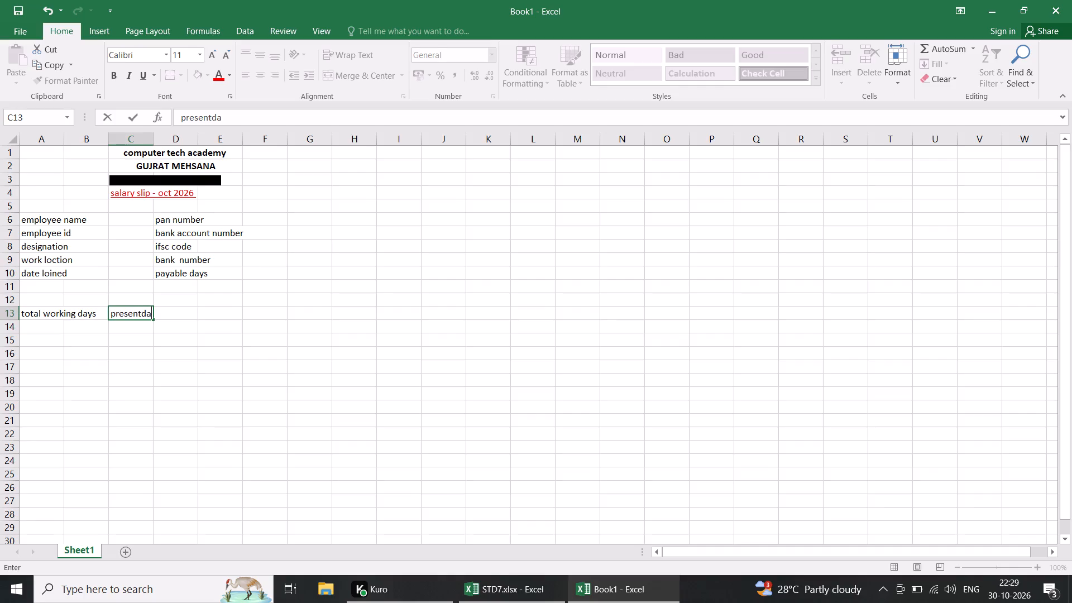
pyautogui.press('BackSpace')
pyautogui.press('BackSpace')
pyautogui.write('da')
pyautogui.press('BackSpace')
pyautogui.press('BackSpace')
pyautogui.press('space')
pyautogui.write('d')
pyautogui.press('a')
pyautogui.press('y')
pyautogui.write('s')
pyautogui.press('space')
pyautogui.press('Right')
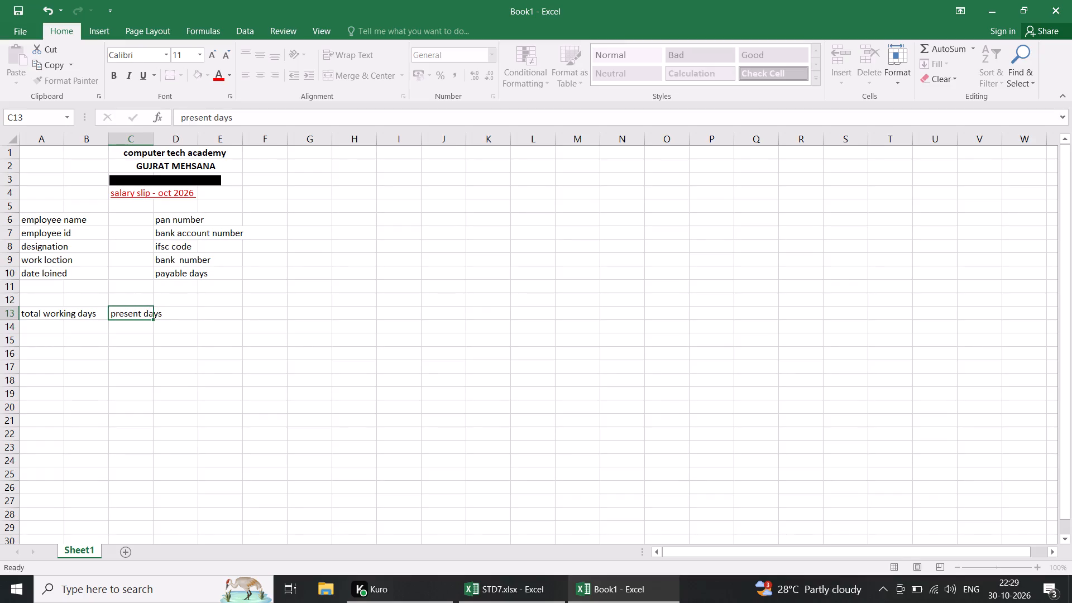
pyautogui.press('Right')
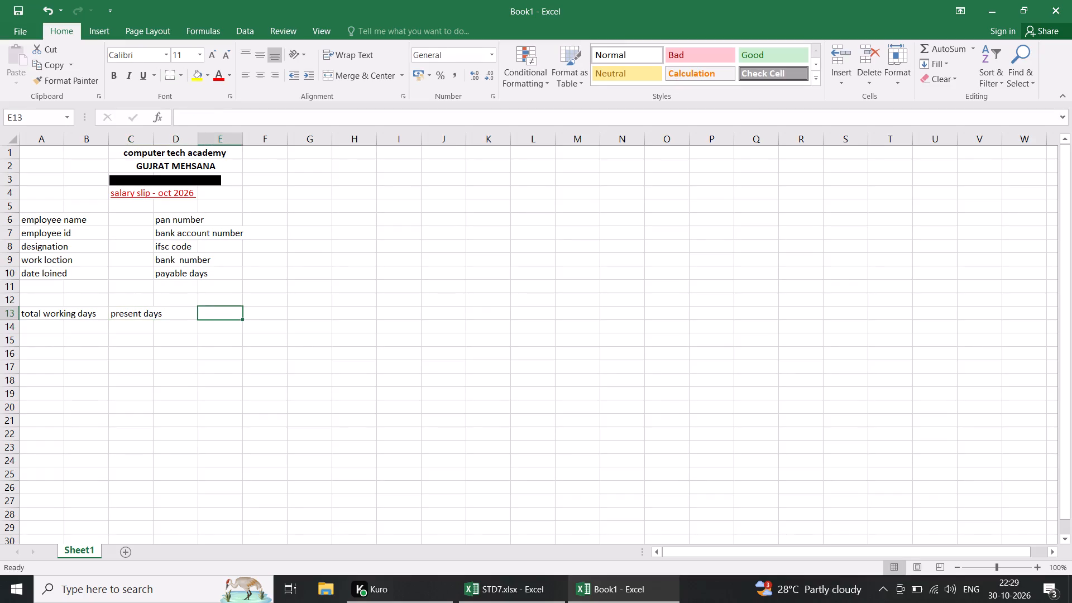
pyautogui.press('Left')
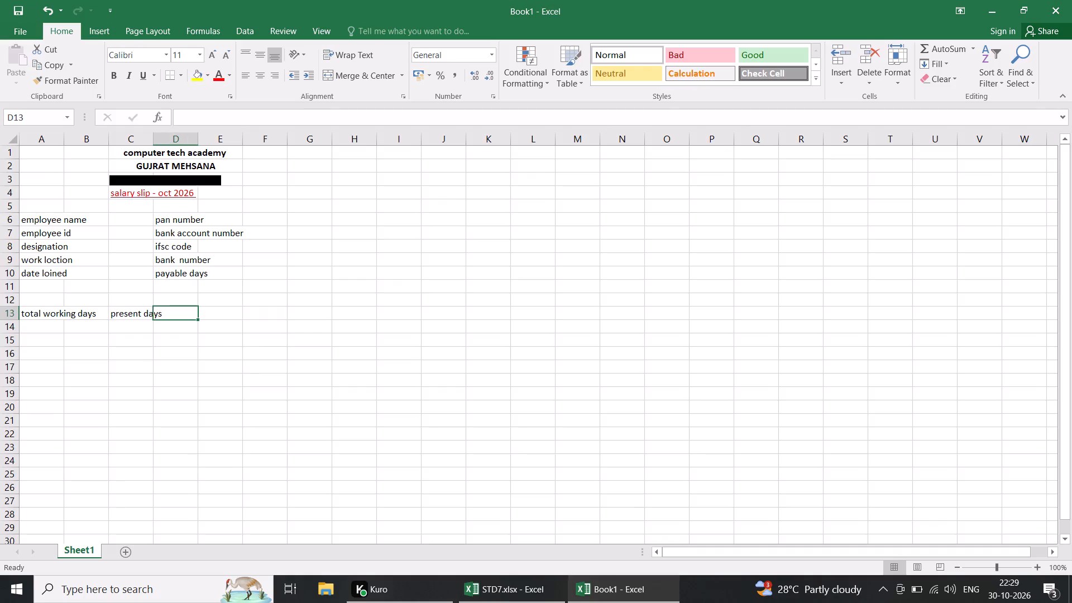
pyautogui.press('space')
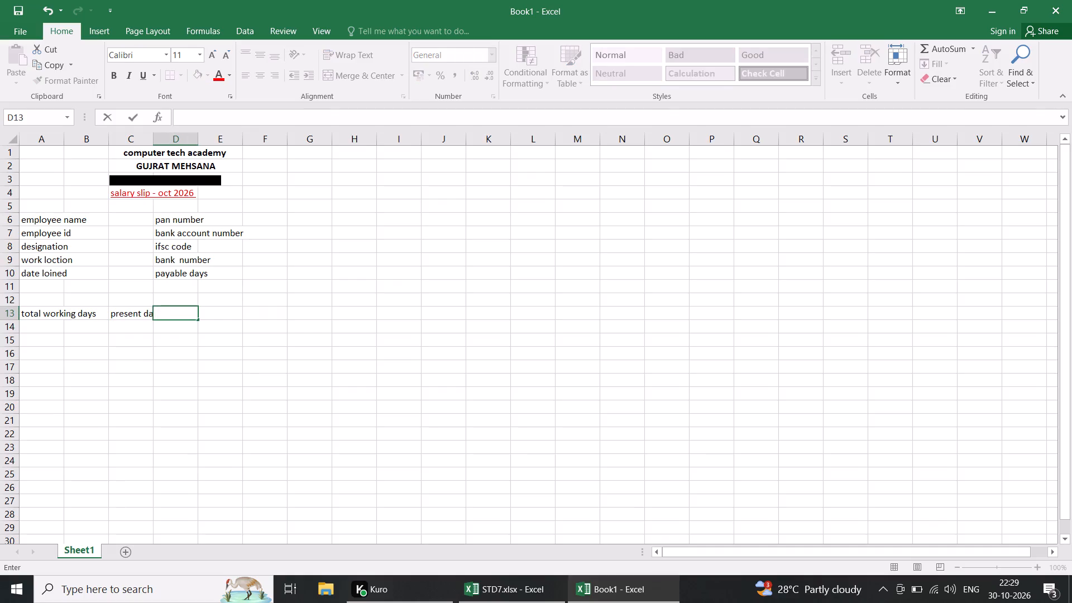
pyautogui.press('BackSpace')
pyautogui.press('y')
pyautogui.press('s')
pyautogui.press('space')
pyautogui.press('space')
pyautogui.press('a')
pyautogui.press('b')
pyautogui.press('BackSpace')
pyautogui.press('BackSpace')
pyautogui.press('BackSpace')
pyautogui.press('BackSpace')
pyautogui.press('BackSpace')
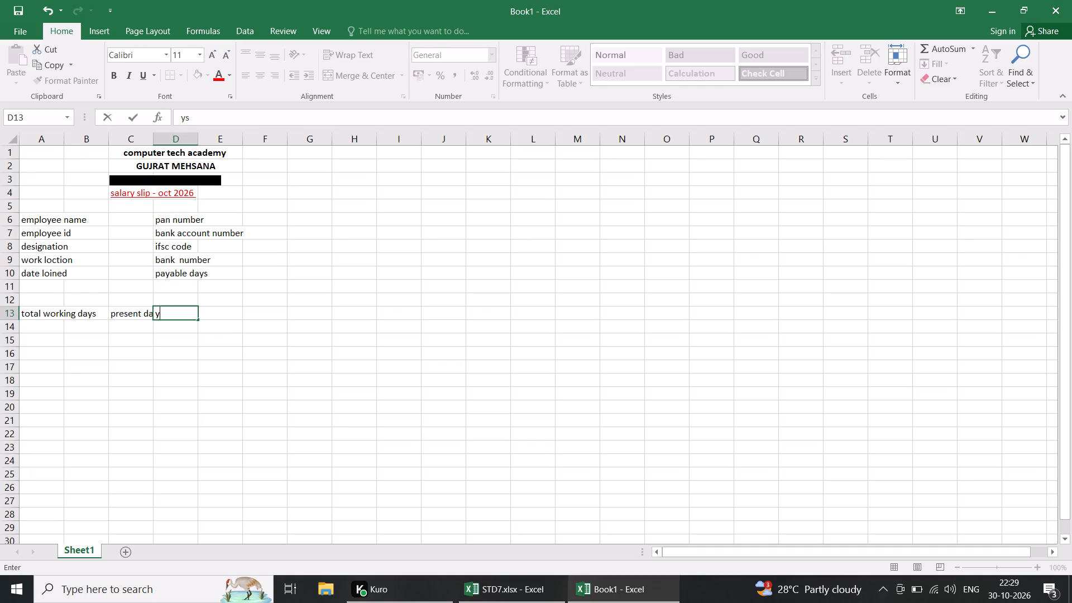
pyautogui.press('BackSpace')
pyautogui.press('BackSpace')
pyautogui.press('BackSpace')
# Enter "ys" in cell D13, directly after the present days label.
pyautogui.write('ys')
pyautogui.press('space')
pyautogui.press('Right')
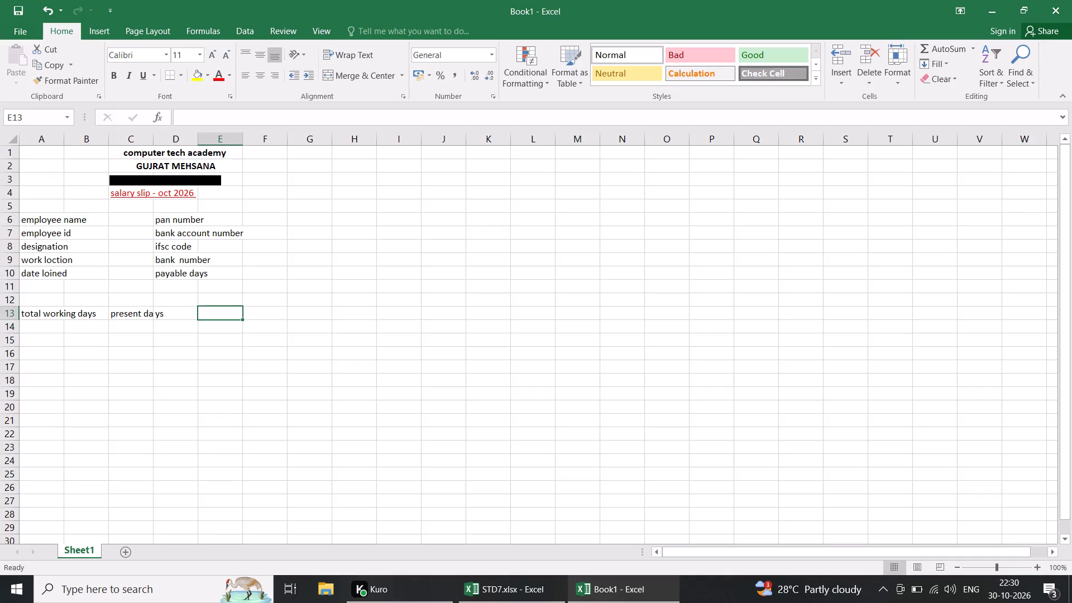
# Enter the label "absent days" in cell E13, on the attendance row after the present days label.
pyautogui.press('a')
pyautogui.press('b')
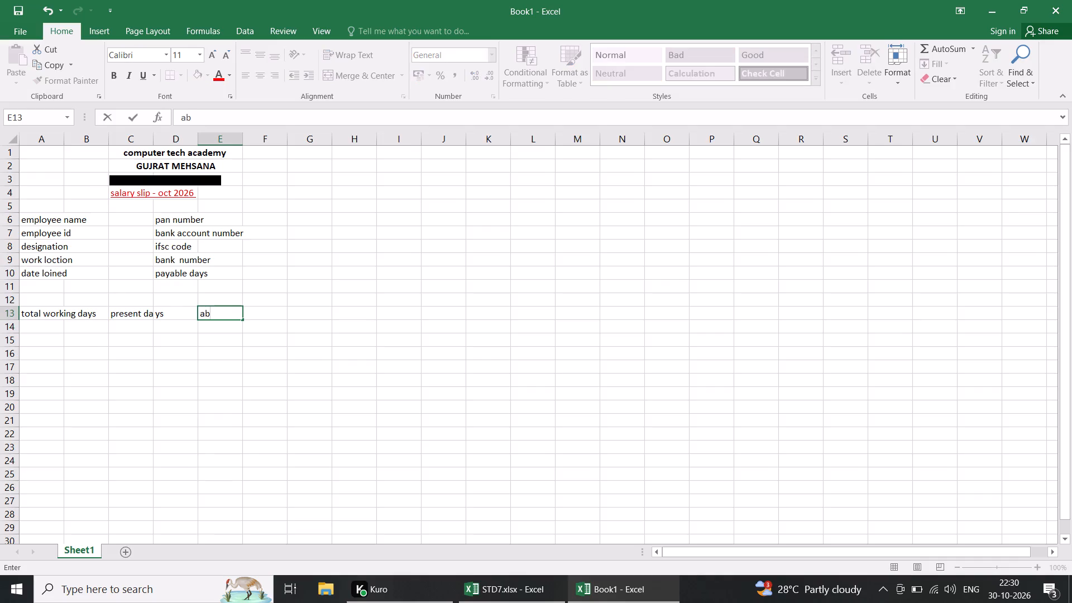
pyautogui.write('se')
pyautogui.write('nt')
pyautogui.press('space')
pyautogui.write('da')
pyautogui.write('ys')
pyautogui.press('space')
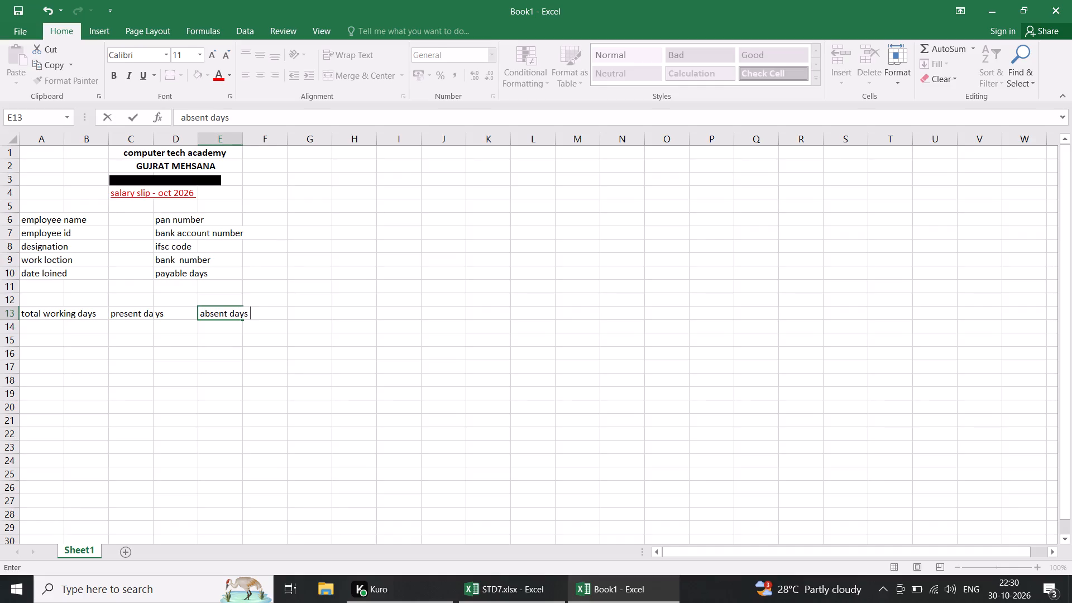
pyautogui.press('Right')
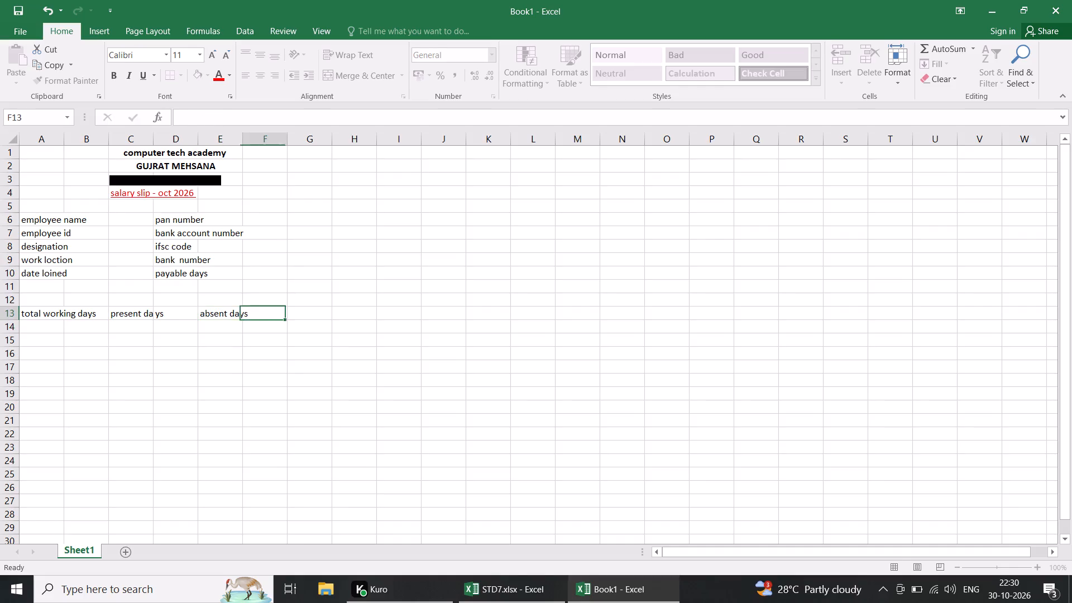
# Enter the label "half day" in cell G13, on the same row as the absent days label.
pyautogui.press('Right')
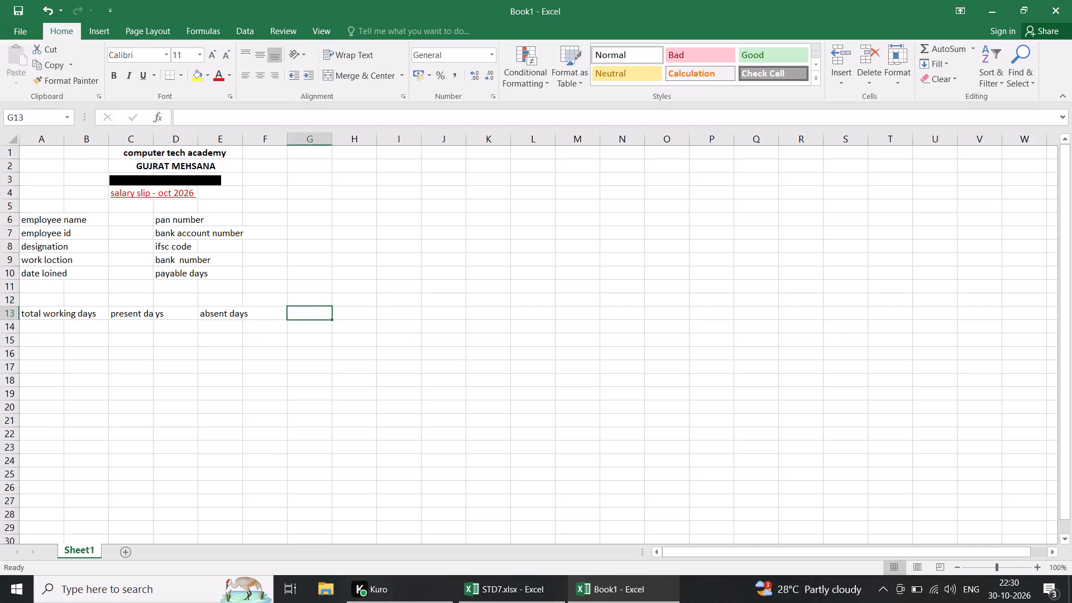
pyautogui.press('h')
pyautogui.press('a')
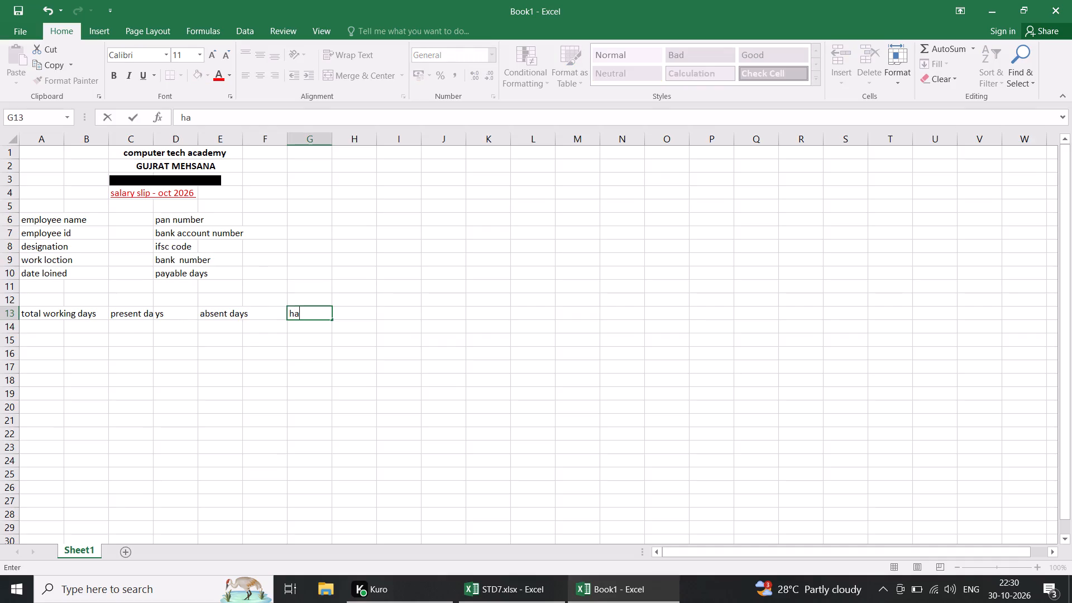
pyautogui.press('l')
pyautogui.write('f')
pyautogui.press('space')
pyautogui.write('day')
pyautogui.press('space')
pyautogui.press('Right')
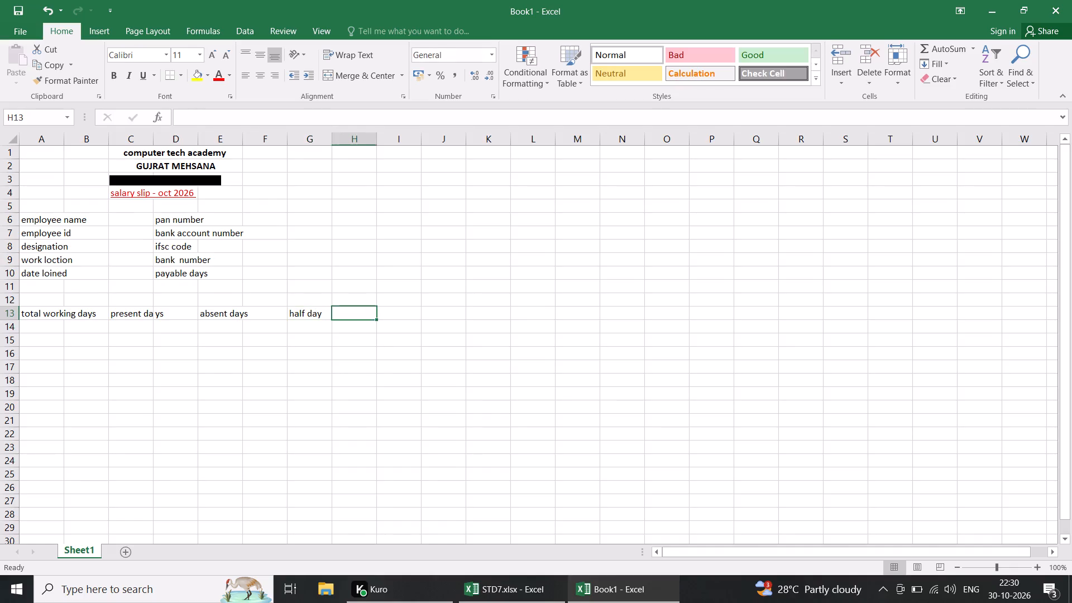
# Enter the label "casual leave" in cell H13, directly after the half day label.
pyautogui.write('ca')
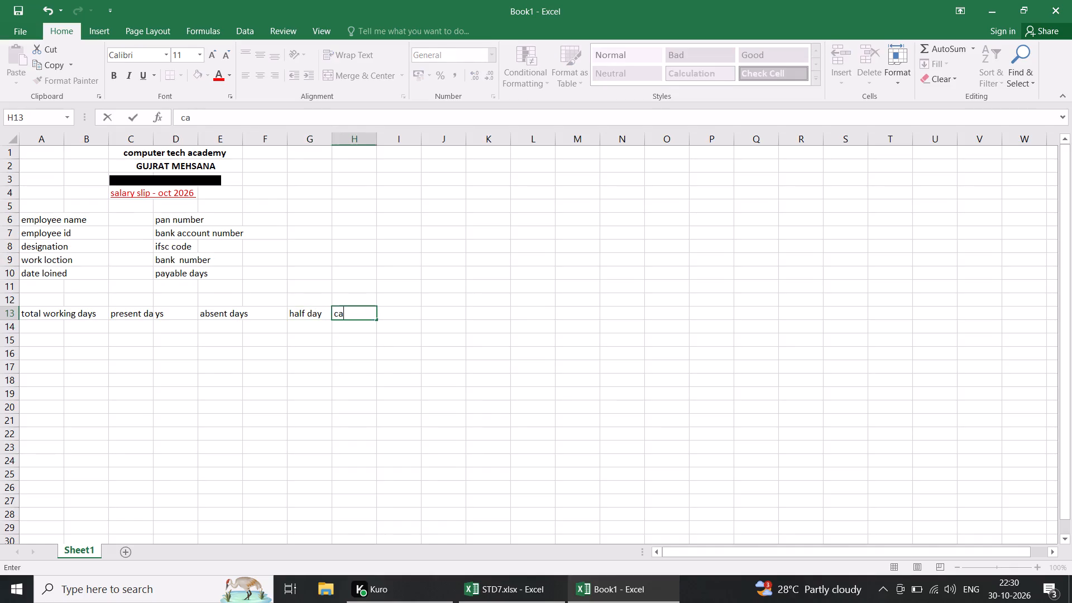
pyautogui.write('su')
pyautogui.write('al')
pyautogui.press('space')
pyautogui.write('le')
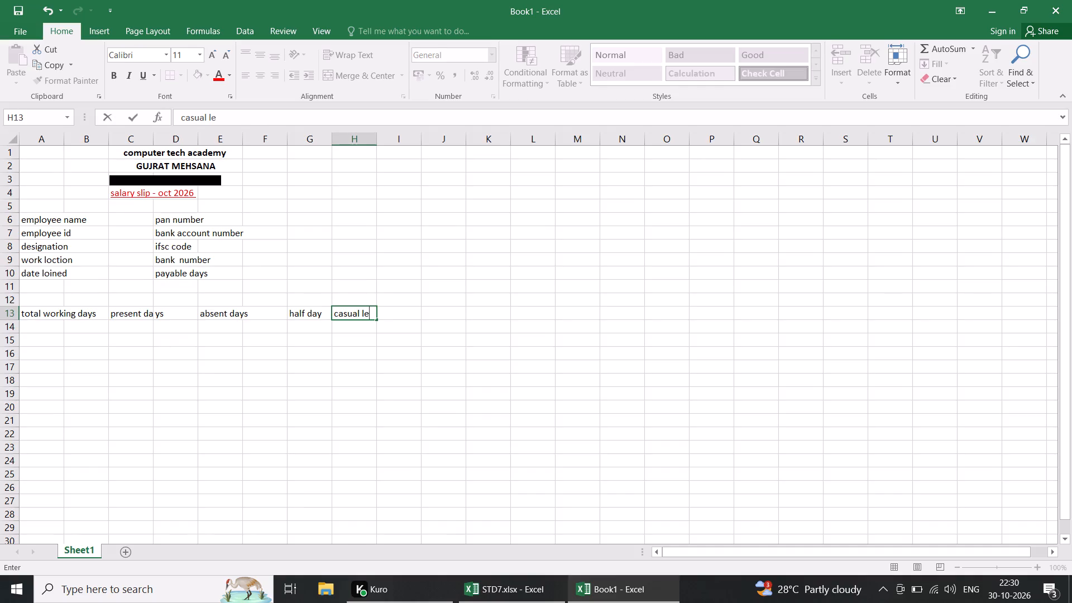
pyautogui.write('ave')
pyautogui.press('Right')
# Enter the label "ot hours" in cell J13, at the end of the attendance label row.
pyautogui.press('Right')
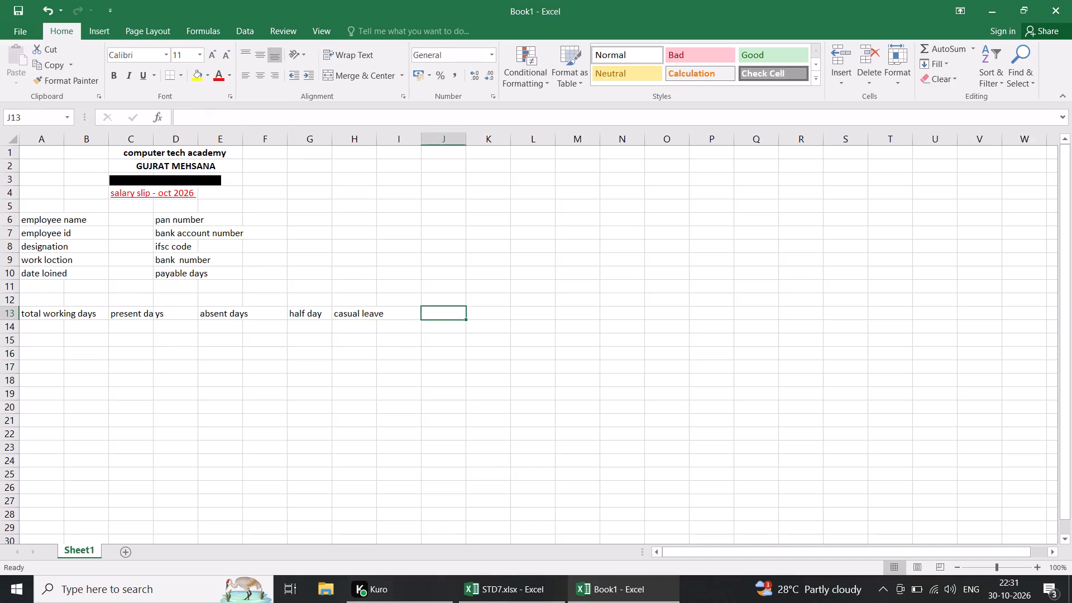
pyautogui.write('ot')
pyautogui.press('space')
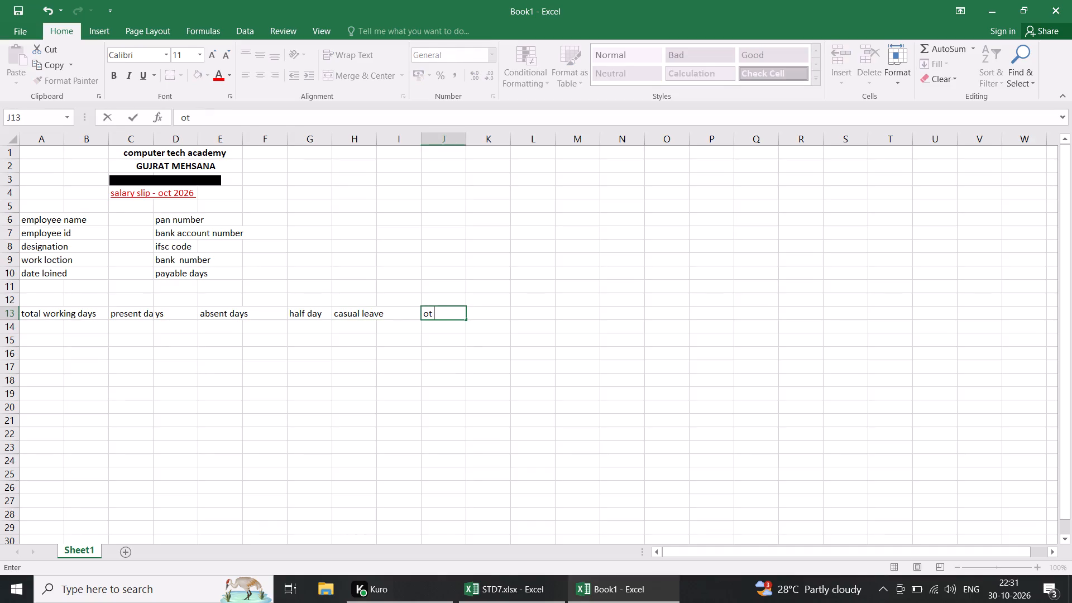
pyautogui.write('ho')
pyautogui.write('urs')
pyautogui.press('space')
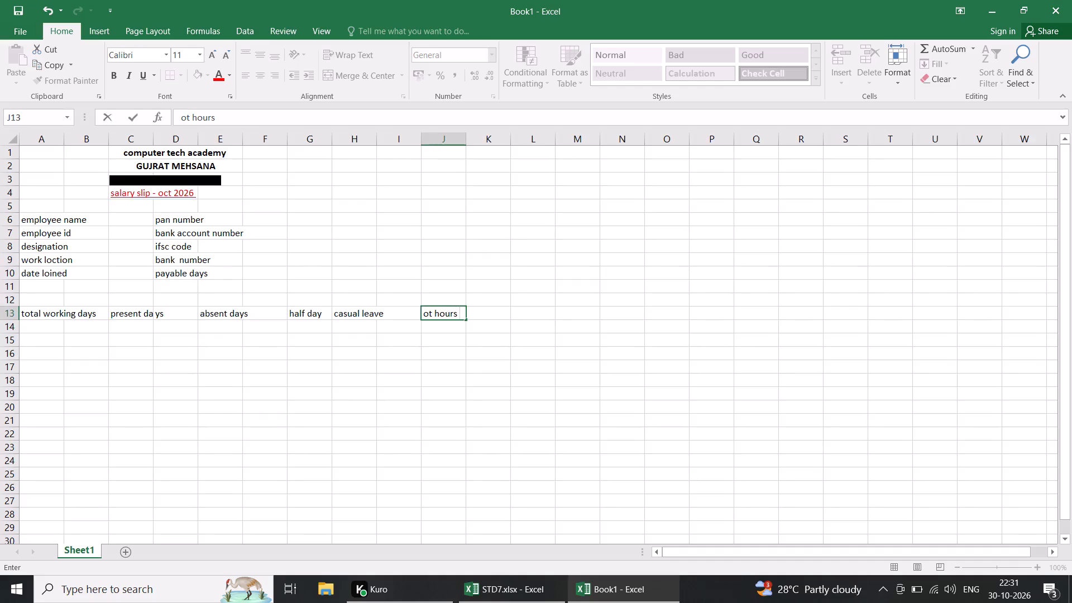
# Enter the heading "earing" in cell A15, two rows below the total working days label.
pyautogui.click(47, 346)
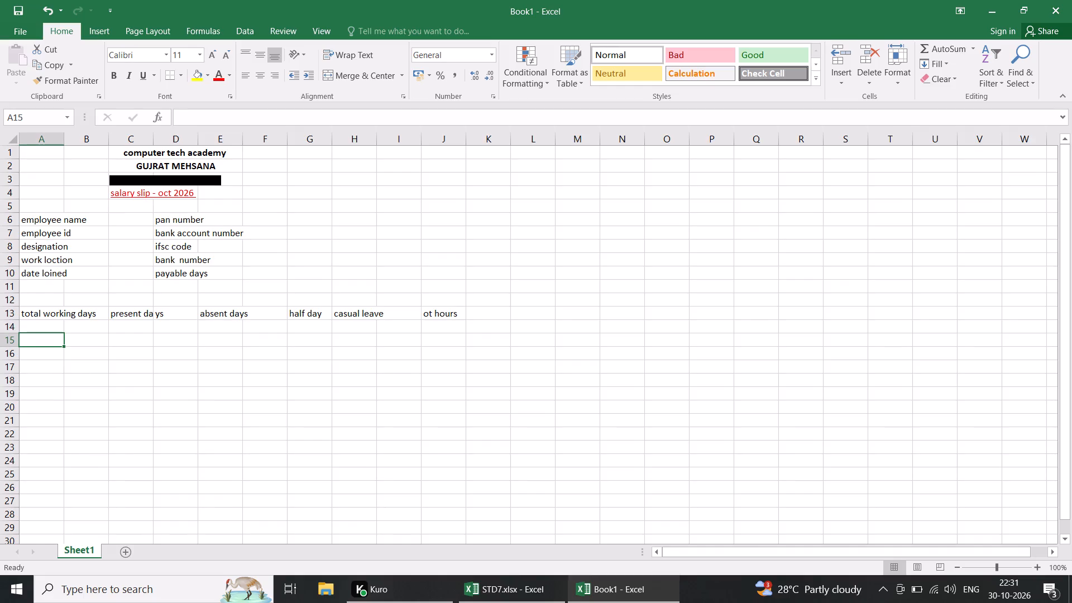
pyautogui.press('e')
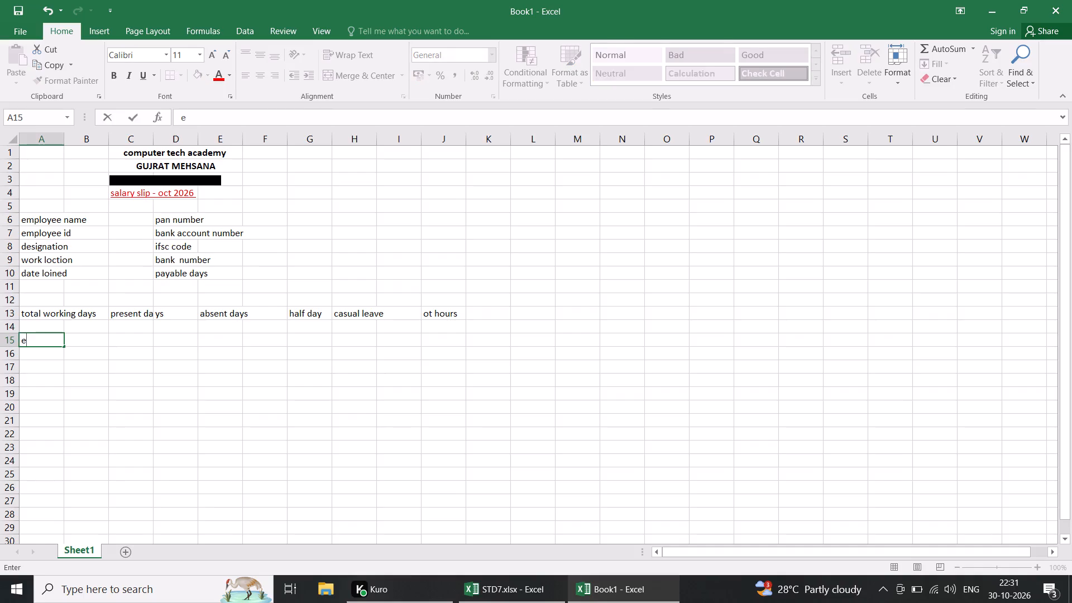
pyautogui.write('ar')
pyautogui.write('ing')
pyautogui.press('space')
pyautogui.press('Down')
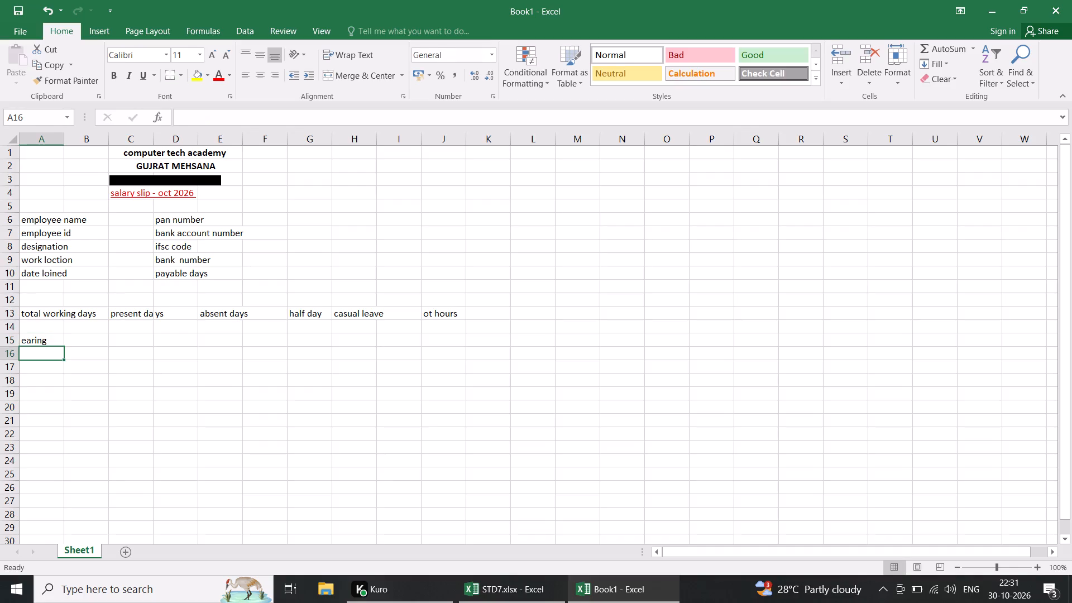
# Enter the label "basic salary" in cell A16, directly below the earing heading.
pyautogui.write('bas')
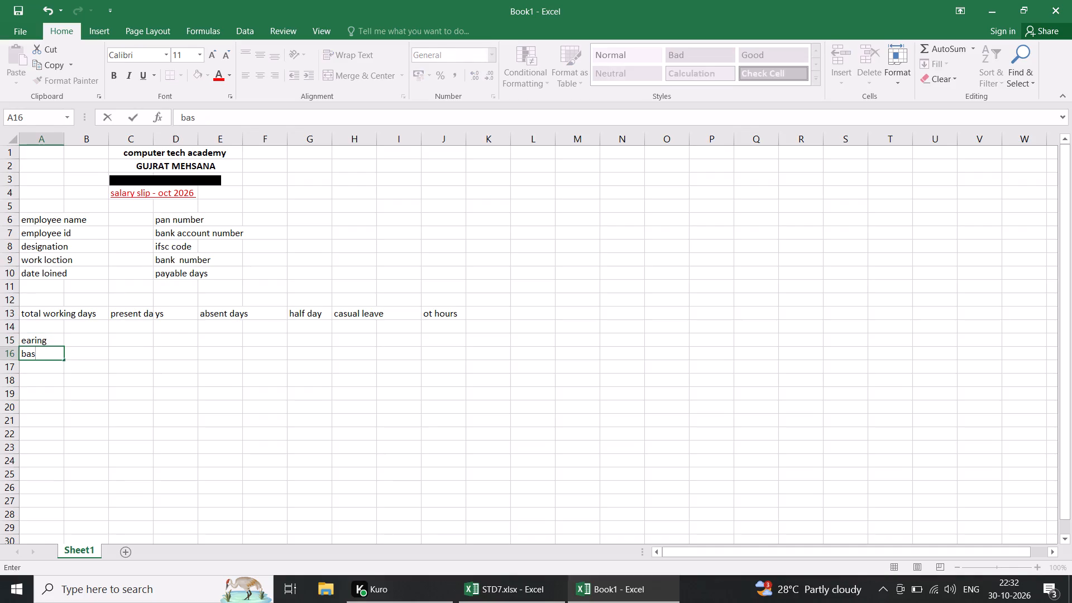
pyautogui.write('ic')
pyautogui.press('space')
pyautogui.write('sa')
pyautogui.press('l')
pyautogui.press('a')
pyautogui.write('ry')
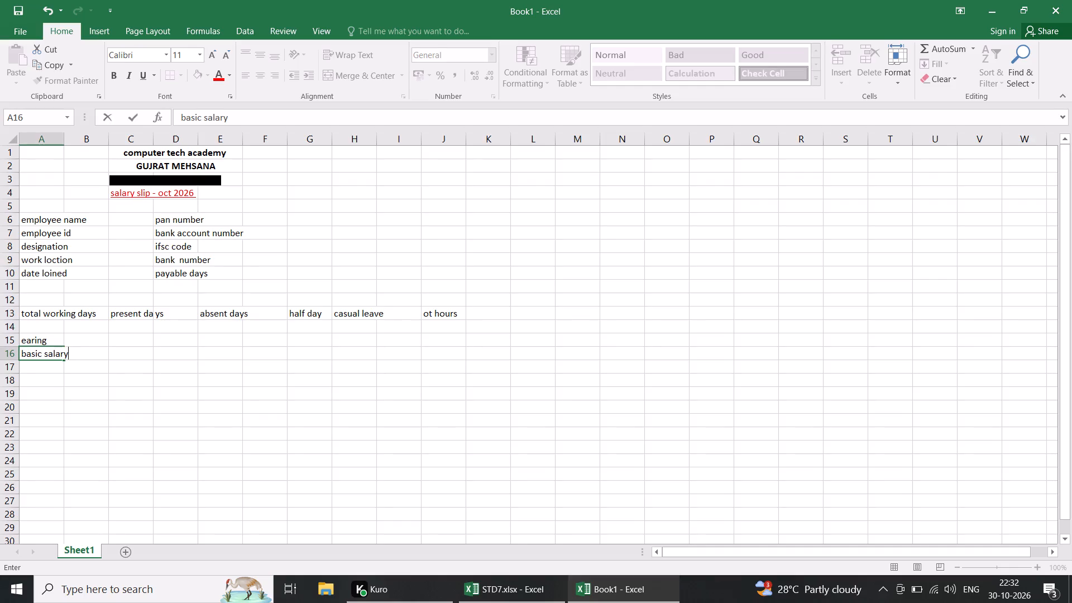
pyautogui.press('space')
pyautogui.press('Down')
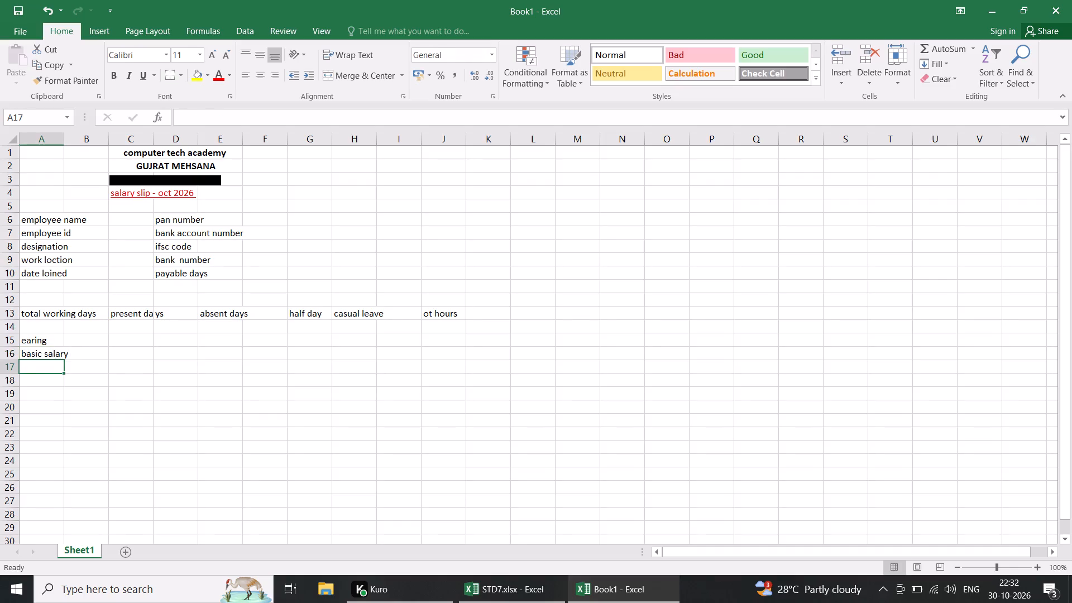
# Enter the labels "hira" in cell A17 and "ta" in cell A18, below the basic salary label.
pyautogui.write('hira')
pyautogui.press('space')
pyautogui.press('Down')
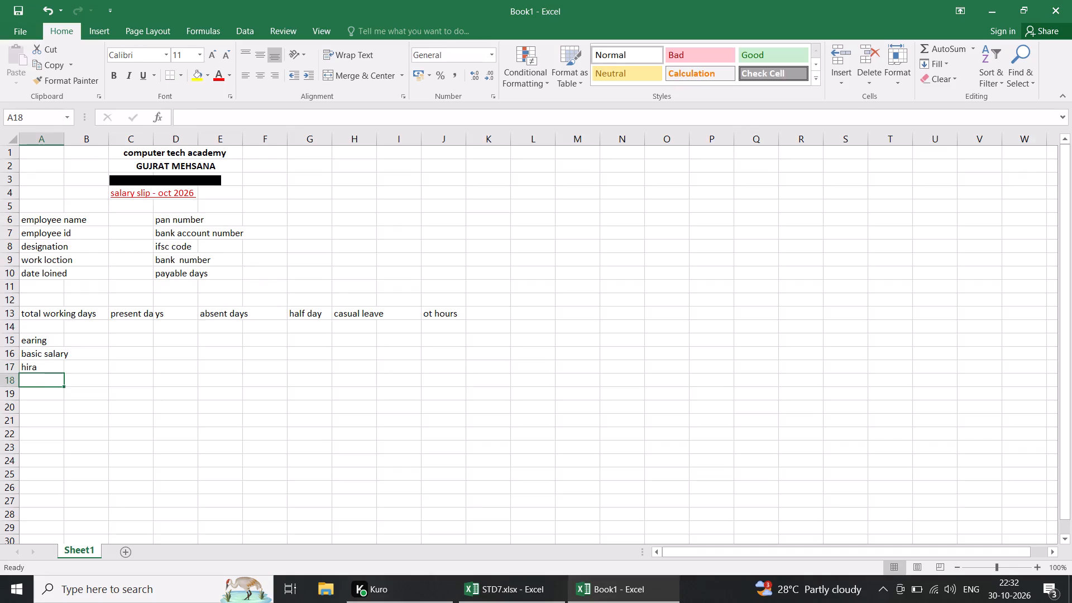
pyautogui.write('ta')
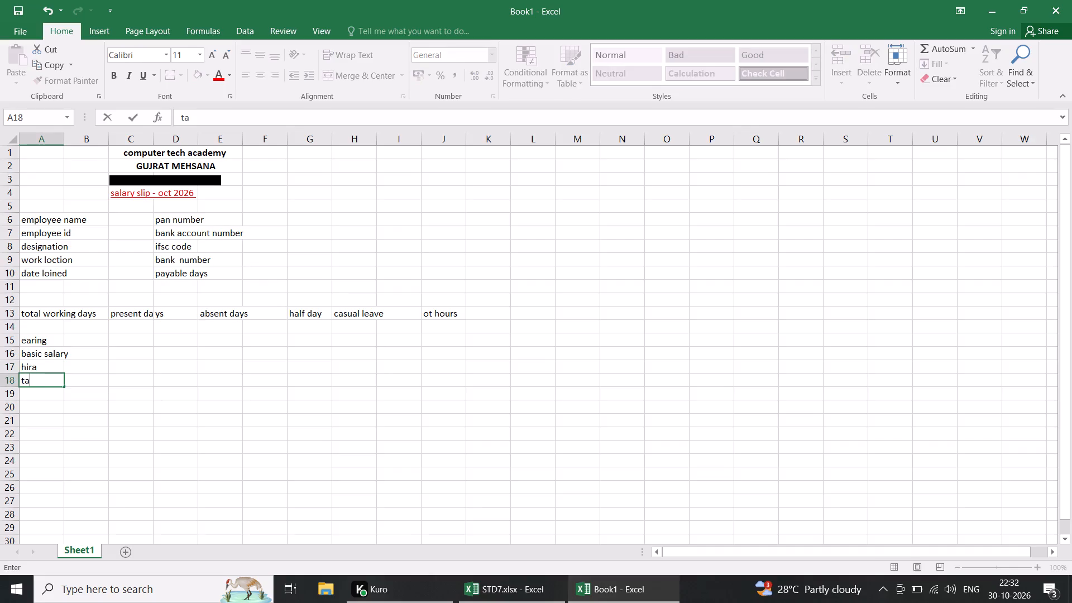
pyautogui.press('Down')
# Enter the label "over time" in cell A19, directly below the ta label.
pyautogui.write('over')
pyautogui.press('space')
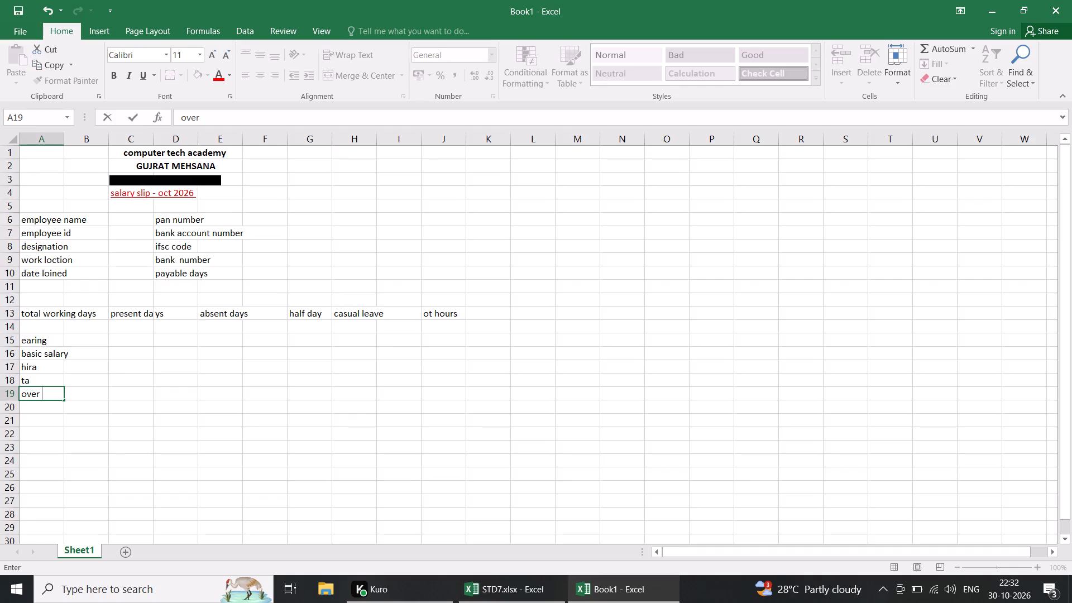
pyautogui.write('ti')
pyautogui.write('me')
pyautogui.press('space')
pyautogui.click(204, 350)
# Enter the heading "deductions" in cell G15, on the same row as the earing heading.
pyautogui.click(205, 341)
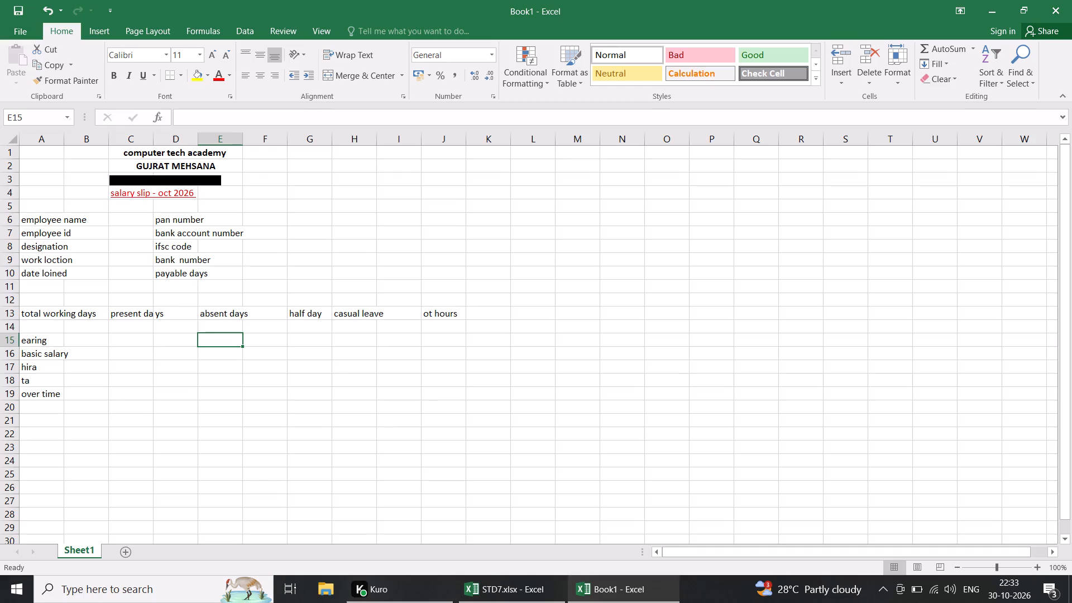
pyautogui.click(293, 343)
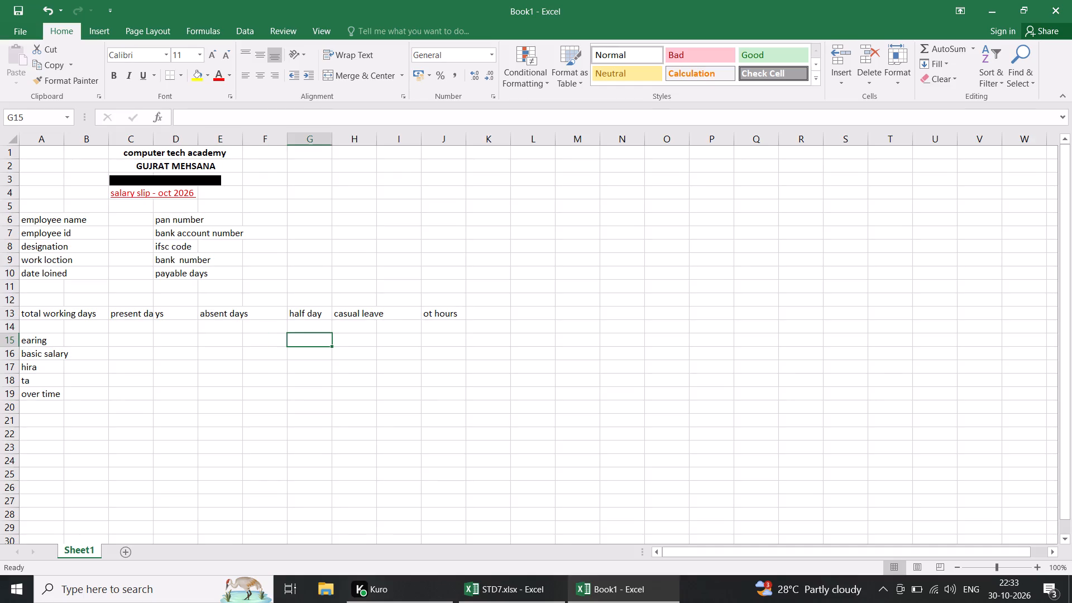
pyautogui.write('de')
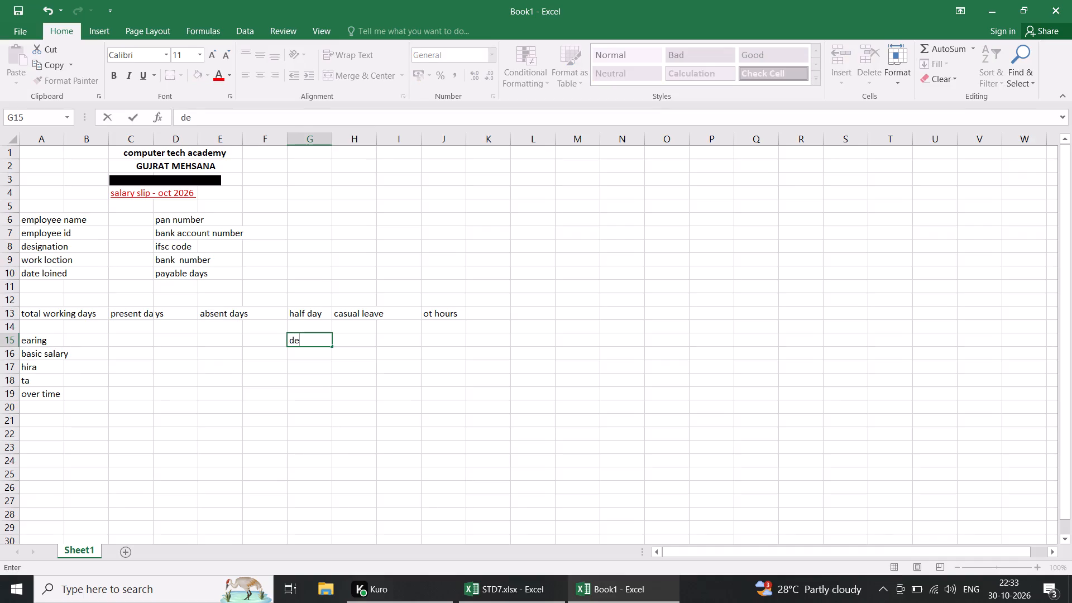
pyautogui.write('du')
pyautogui.write('ct')
pyautogui.press('i')
pyautogui.write('ons')
pyautogui.press('Down')
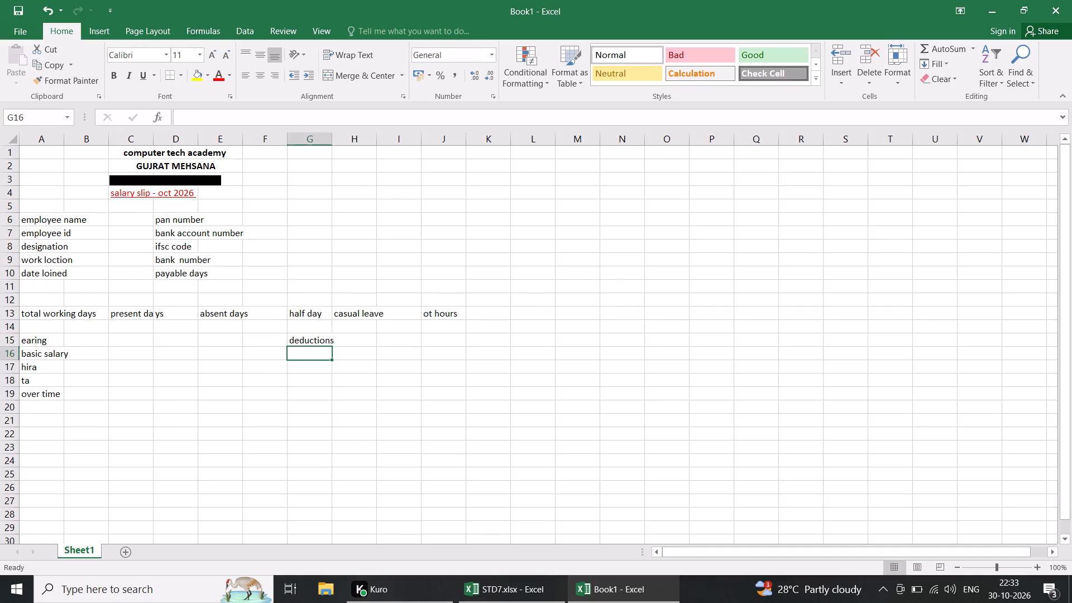
# Enter the labels "pf" in cell G16 and "fine" in cell G17, below the deductions heading.
pyautogui.write('pf')
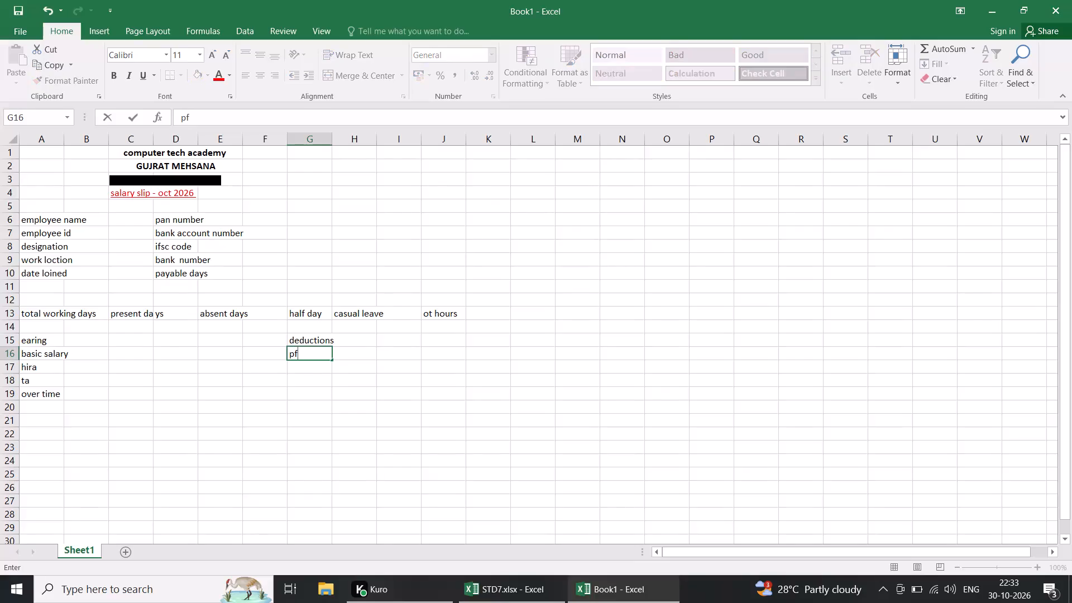
pyautogui.press('Down')
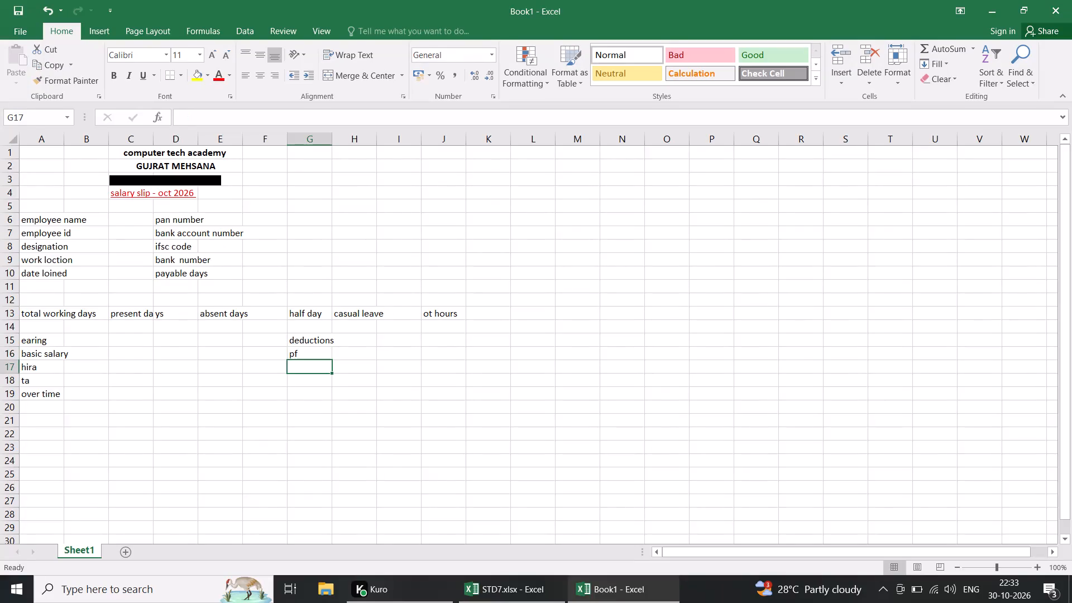
pyautogui.write('fine')
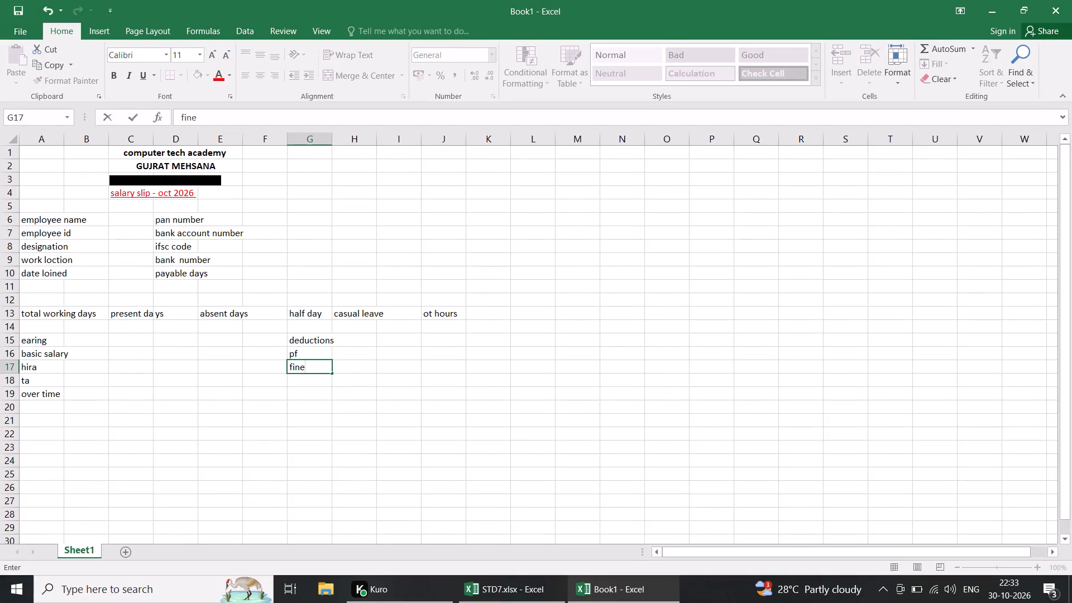
pyautogui.press('Down')
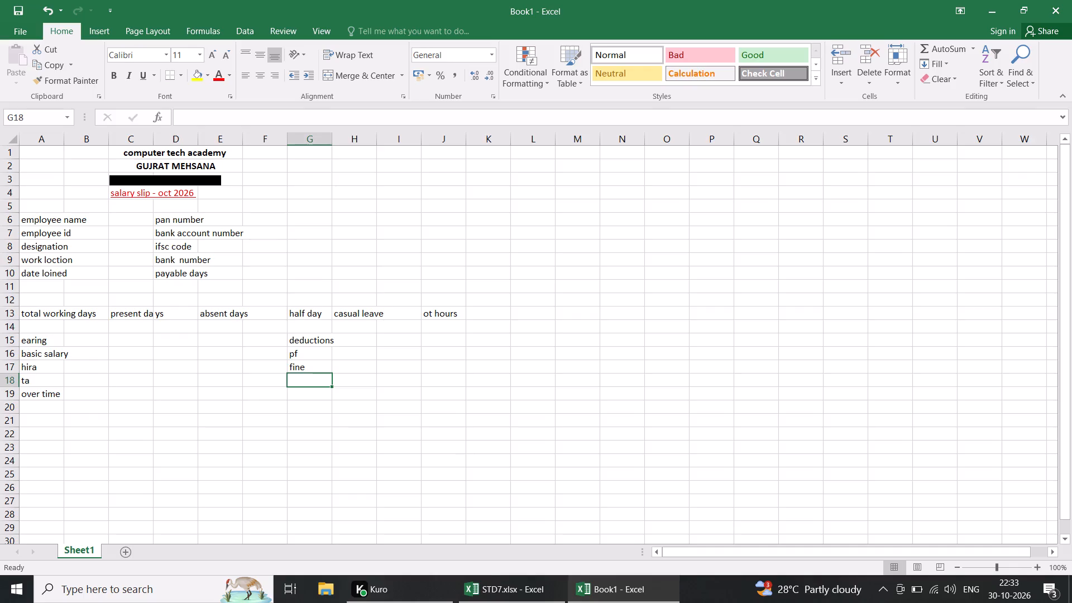
# Enter the label "deductions" in cell G20, three rows below the fine label.
pyautogui.press('Down')
pyautogui.press('Down')
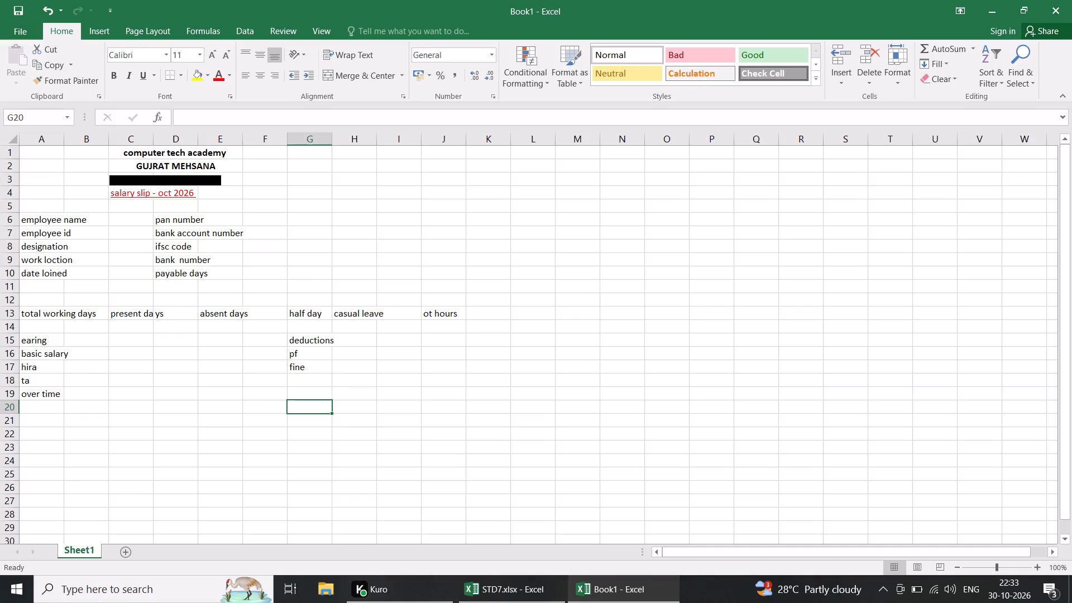
pyautogui.write('de')
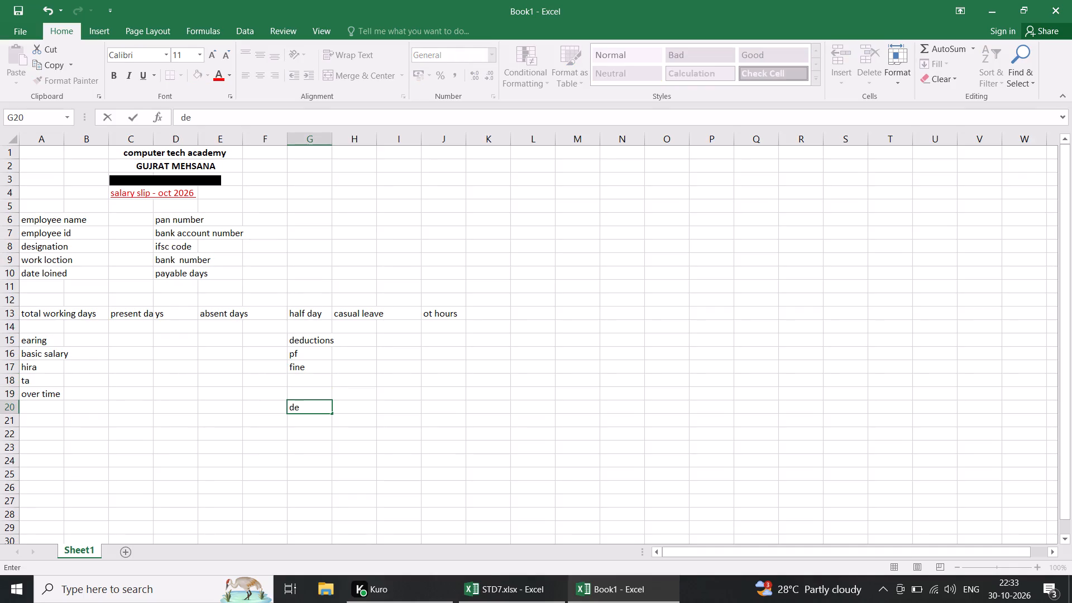
pyautogui.write('du')
pyautogui.press('c')
pyautogui.write('ti')
pyautogui.write('on')
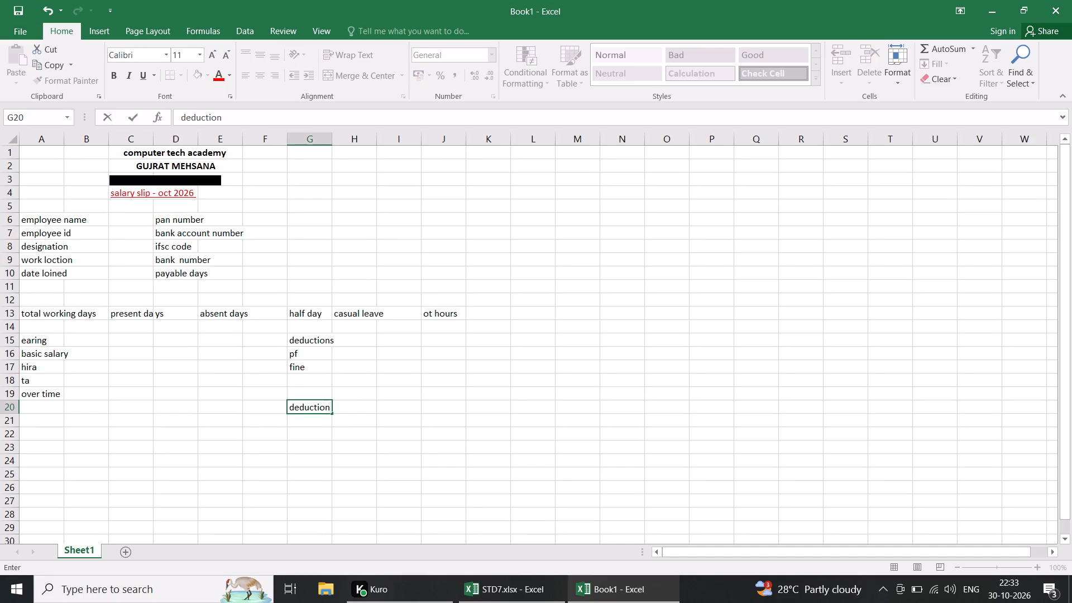
pyautogui.press('s')
pyautogui.press('space')
# Merge and center cells B22 and C22, below the earnings section.
pyautogui.click(88, 433)
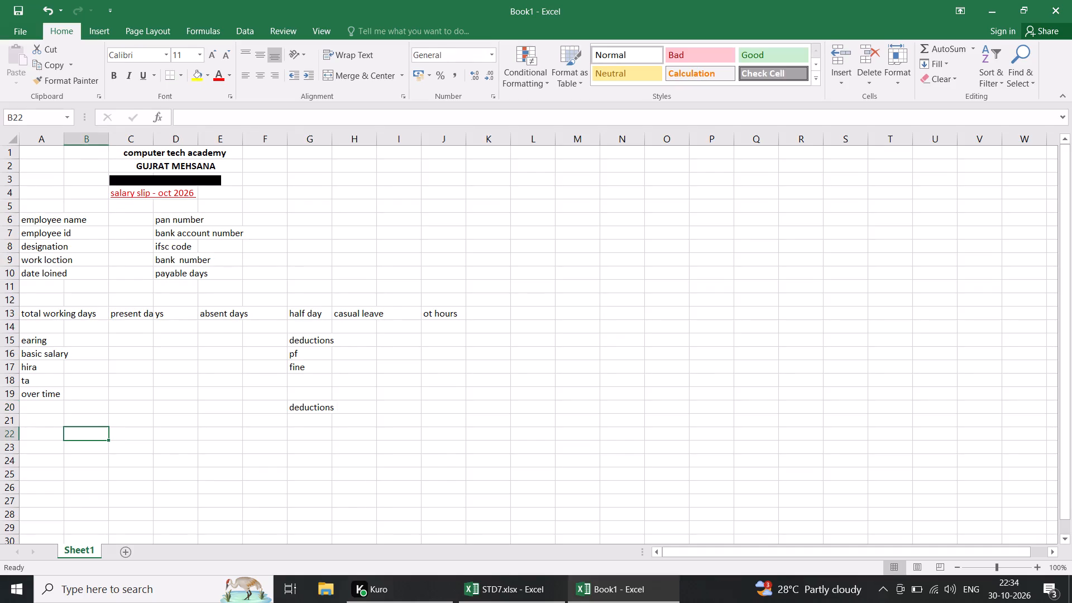
pyautogui.tripleClick(99, 441)
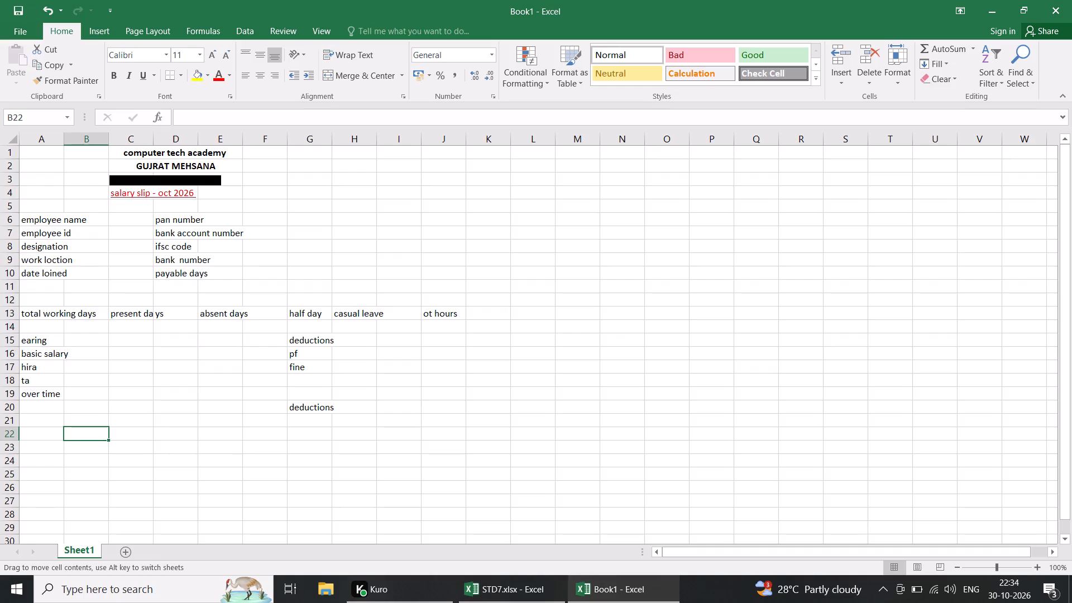
pyautogui.doubleClick(108, 441)
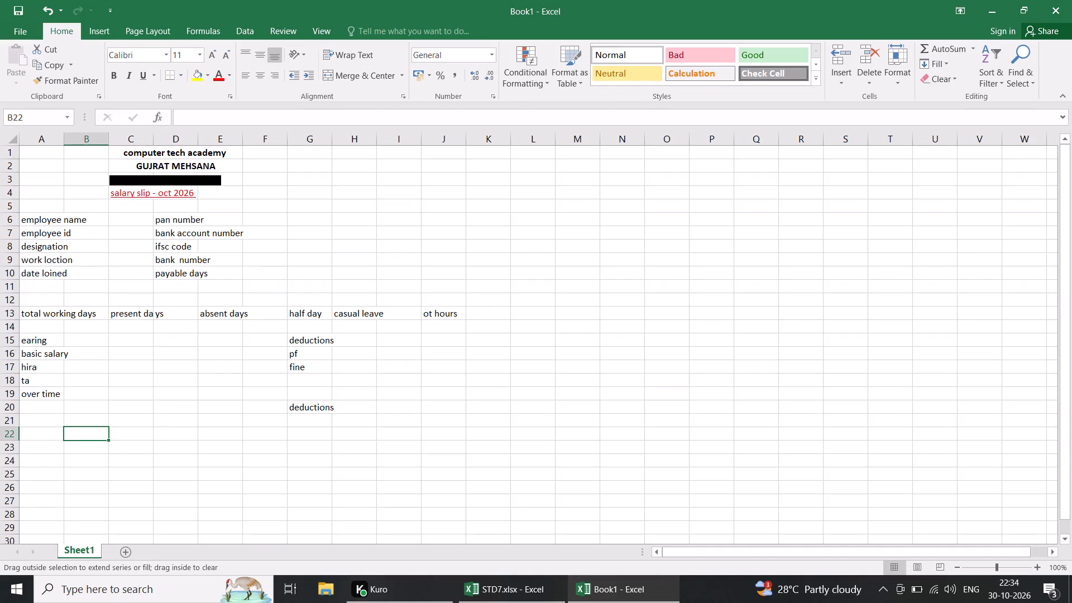
pyautogui.tripleClick(108, 440)
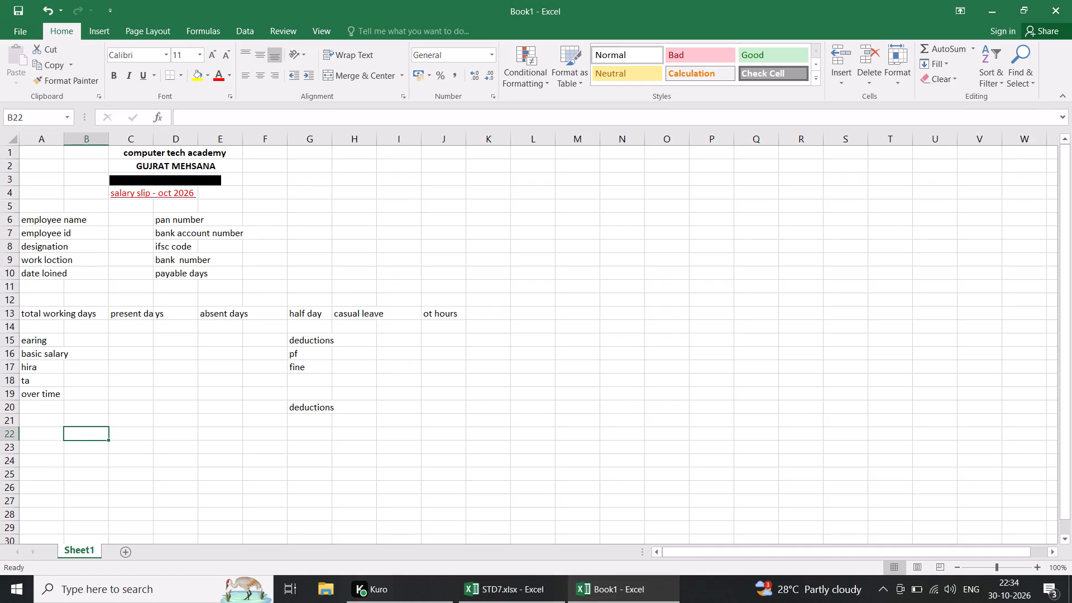
pyautogui.rightClick(108, 439)
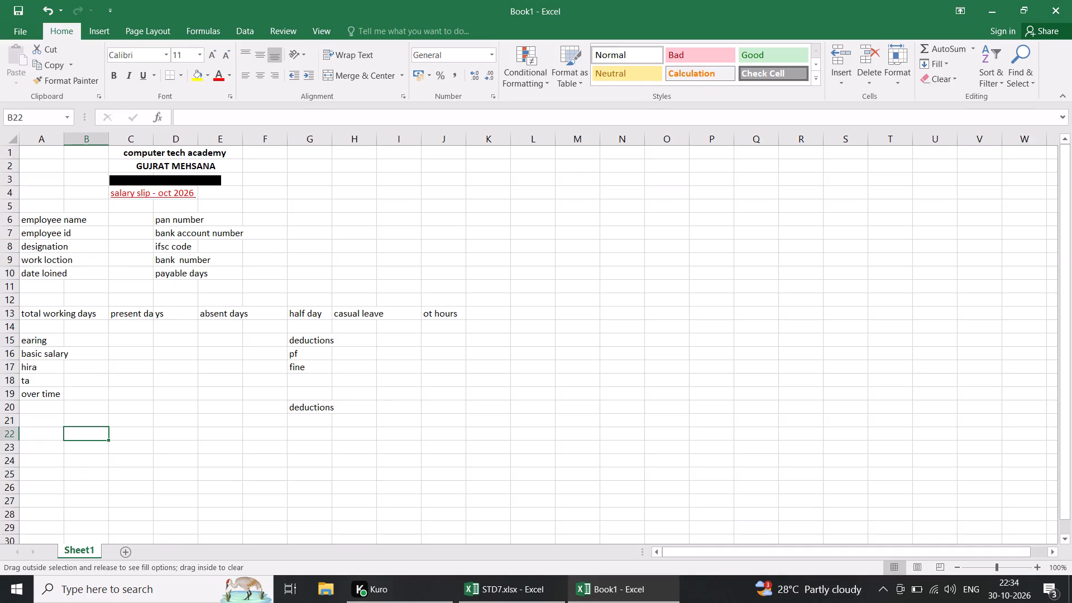
pyautogui.moveTo(111, 440); pyautogui.dragTo(145, 442)
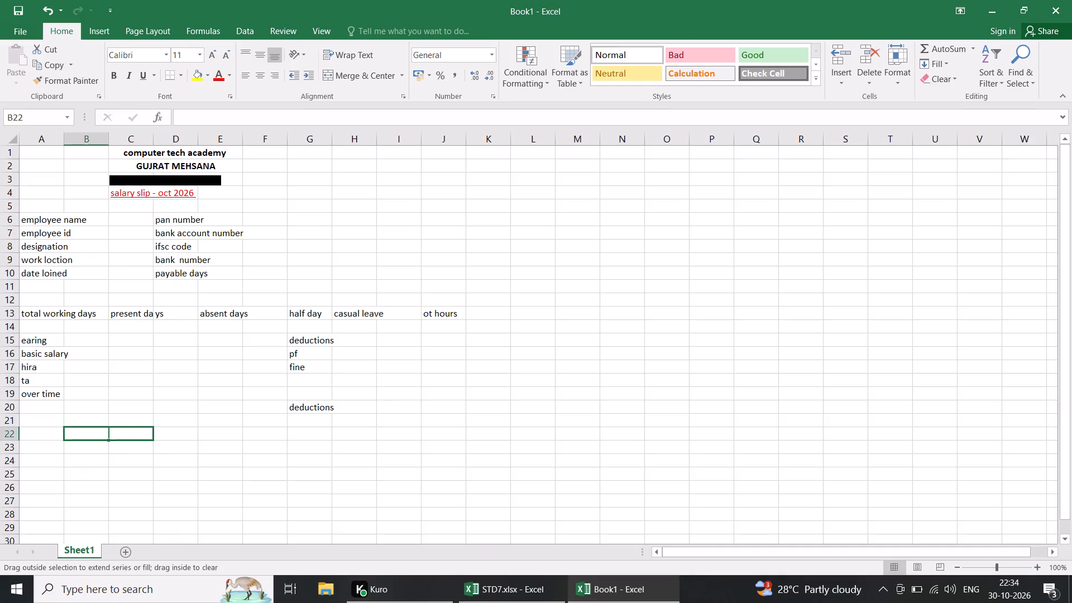
pyautogui.moveTo(145, 442); pyautogui.dragTo(161, 447)
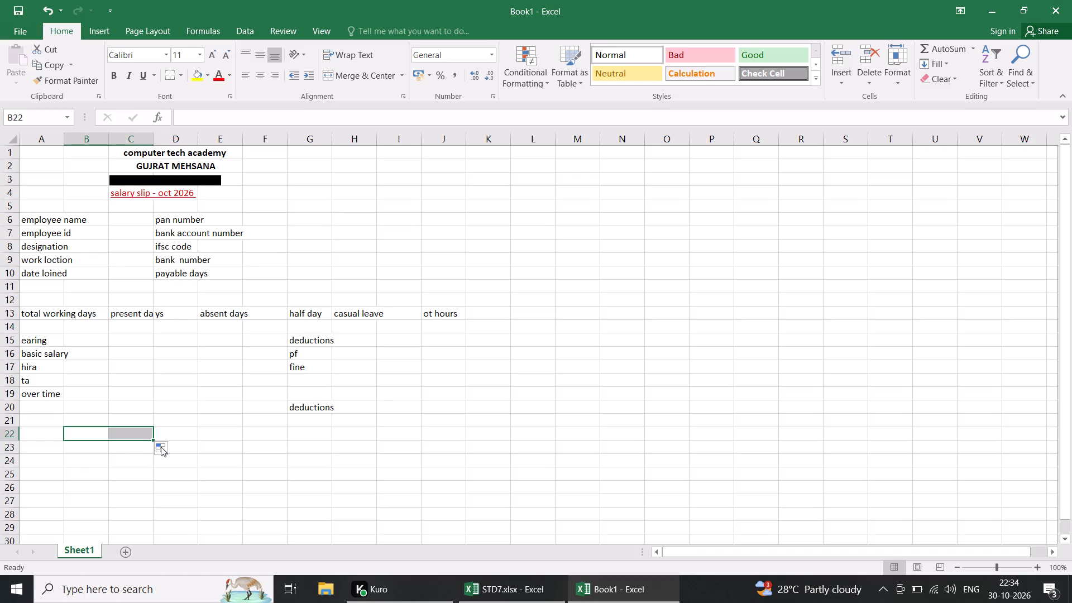
pyautogui.click(331, 75)
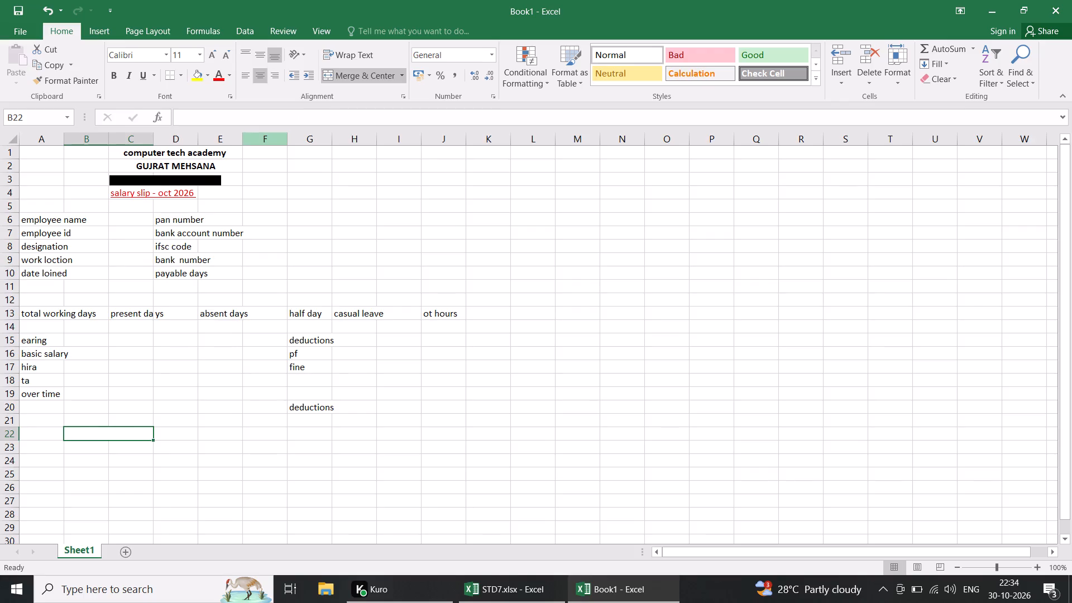
# Enter the label "net salary" in the merged cell B22:C22.
pyautogui.press('n')
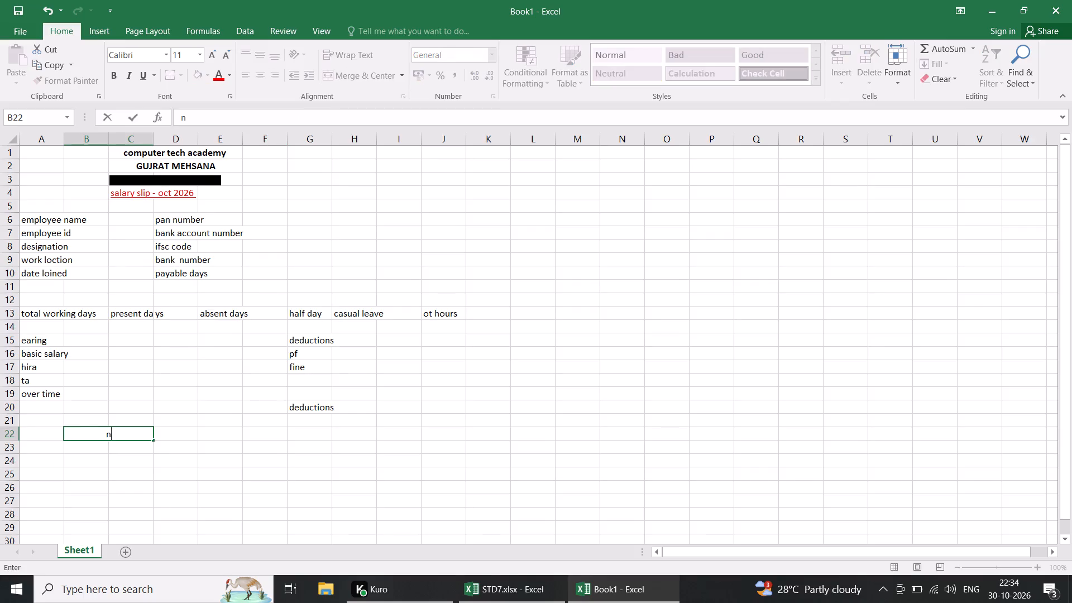
pyautogui.write('et')
pyautogui.press('space')
pyautogui.write('sa')
pyautogui.press('l')
pyautogui.write('ary')
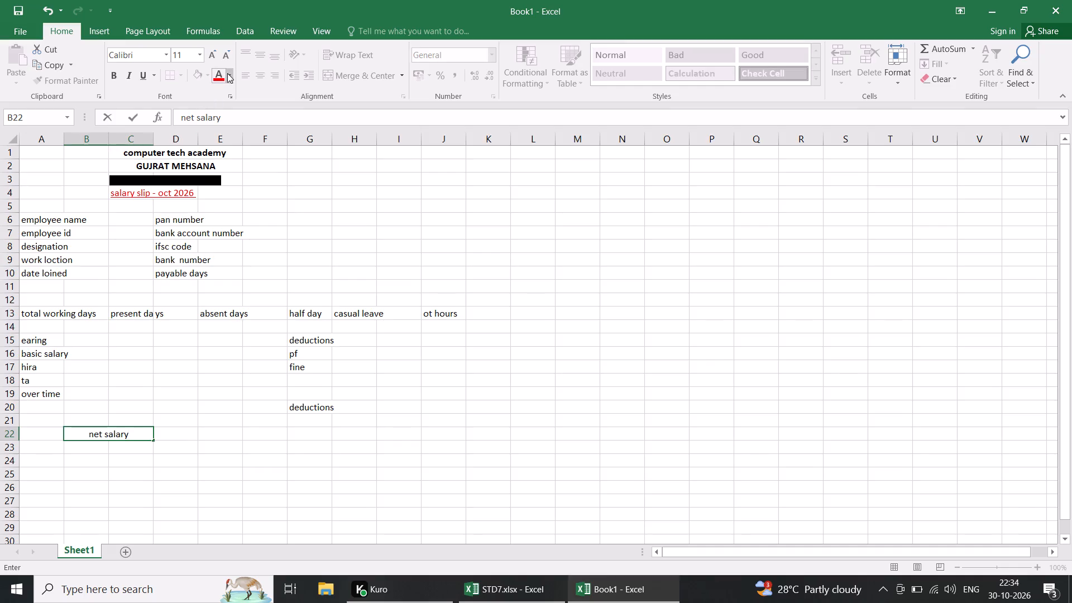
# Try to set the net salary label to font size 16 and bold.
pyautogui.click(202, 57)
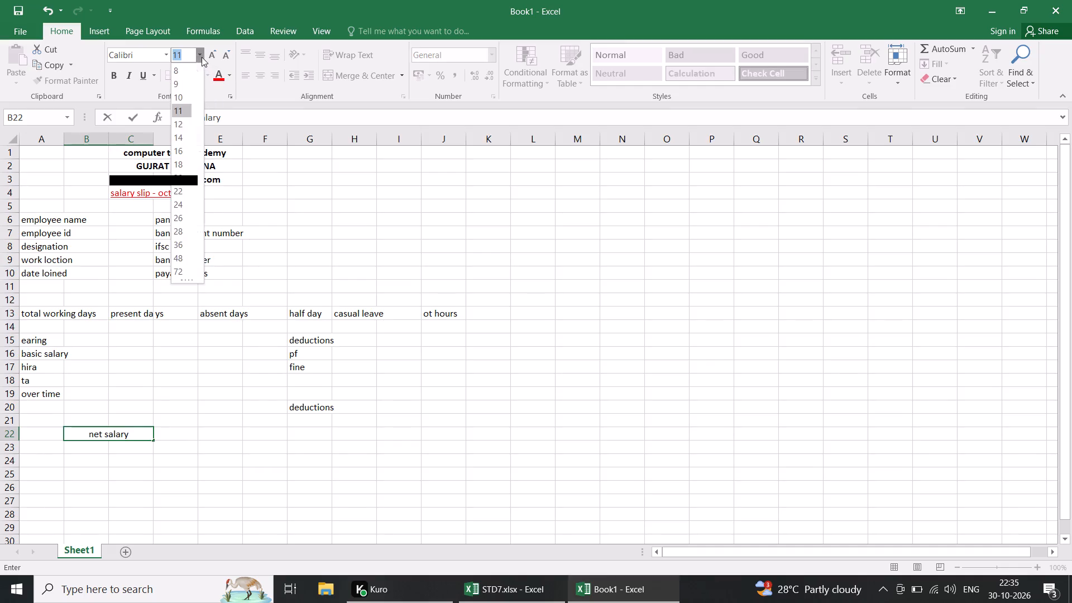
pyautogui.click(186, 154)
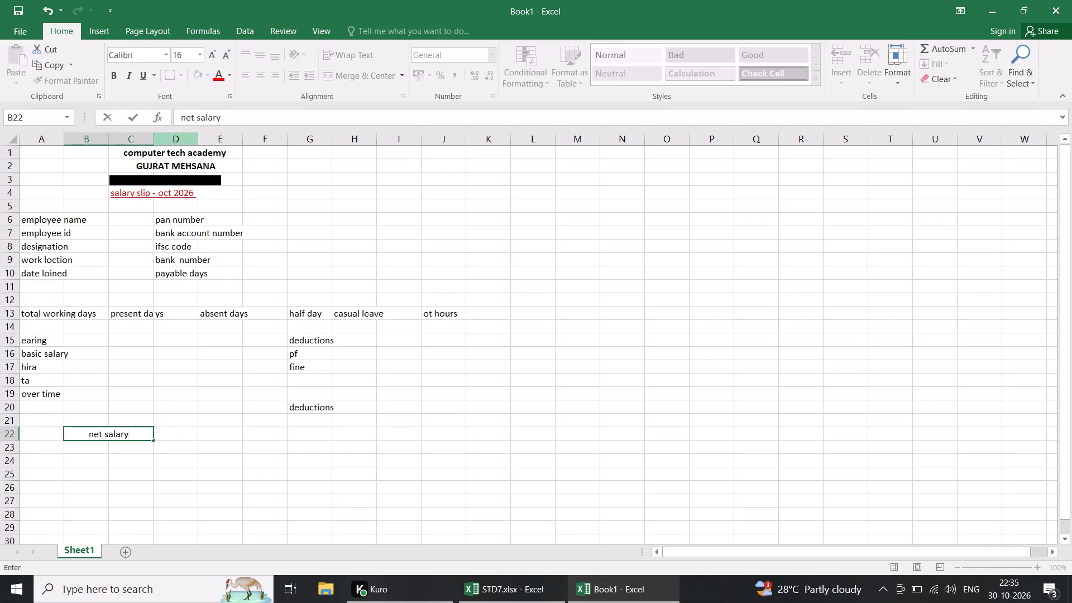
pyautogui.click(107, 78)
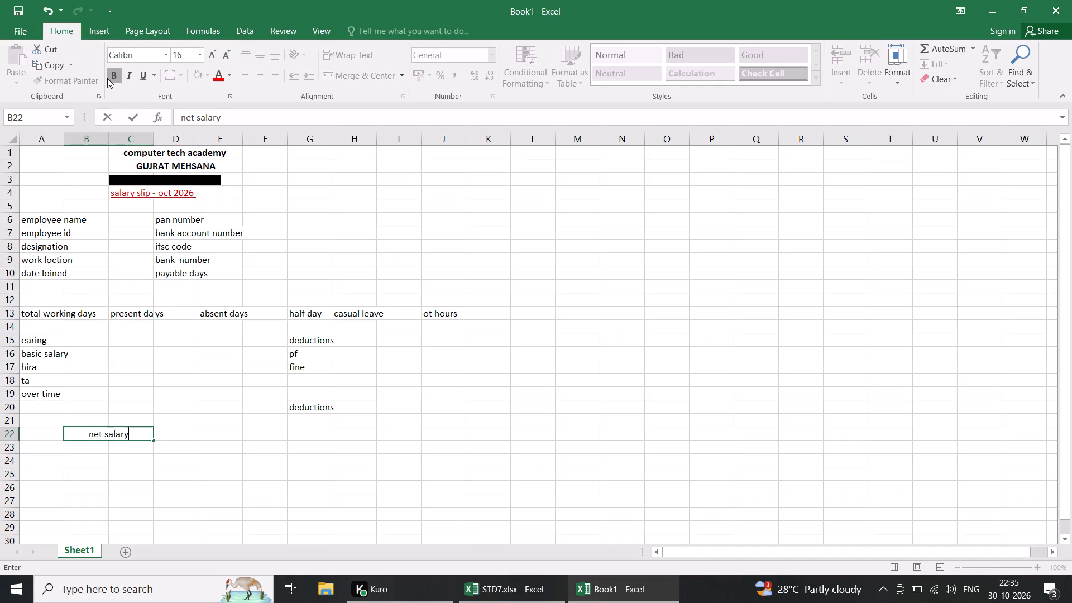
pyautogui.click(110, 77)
# Make both words of the net salary label in merged cell B22:C22 bold.
pyautogui.doubleClick(99, 437)
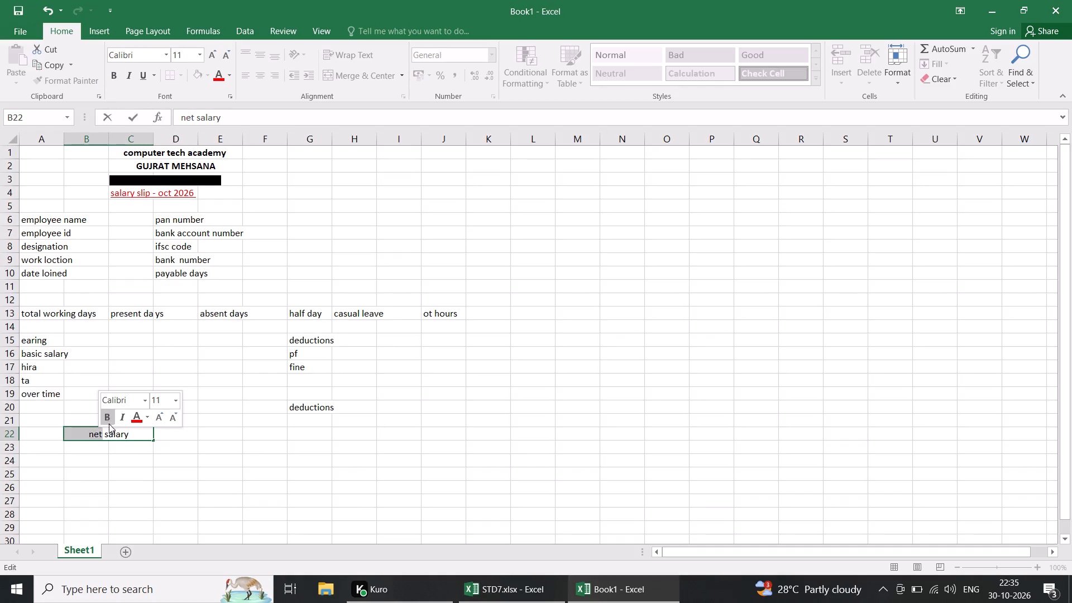
pyautogui.click(109, 421)
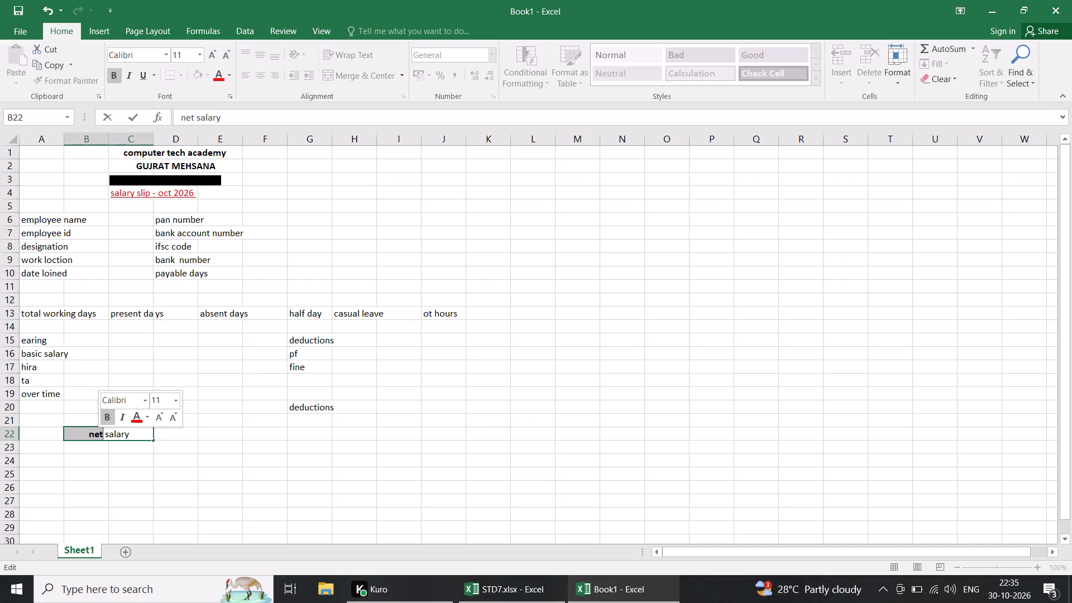
pyautogui.tripleClick(113, 435)
pyautogui.tripleClick(113, 435)
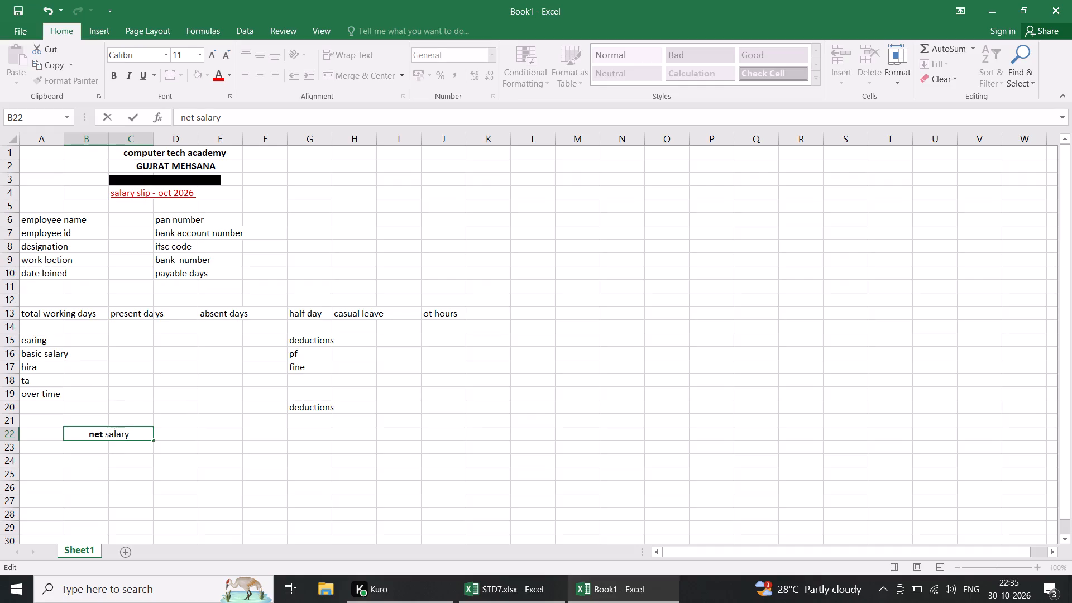
pyautogui.doubleClick(113, 435)
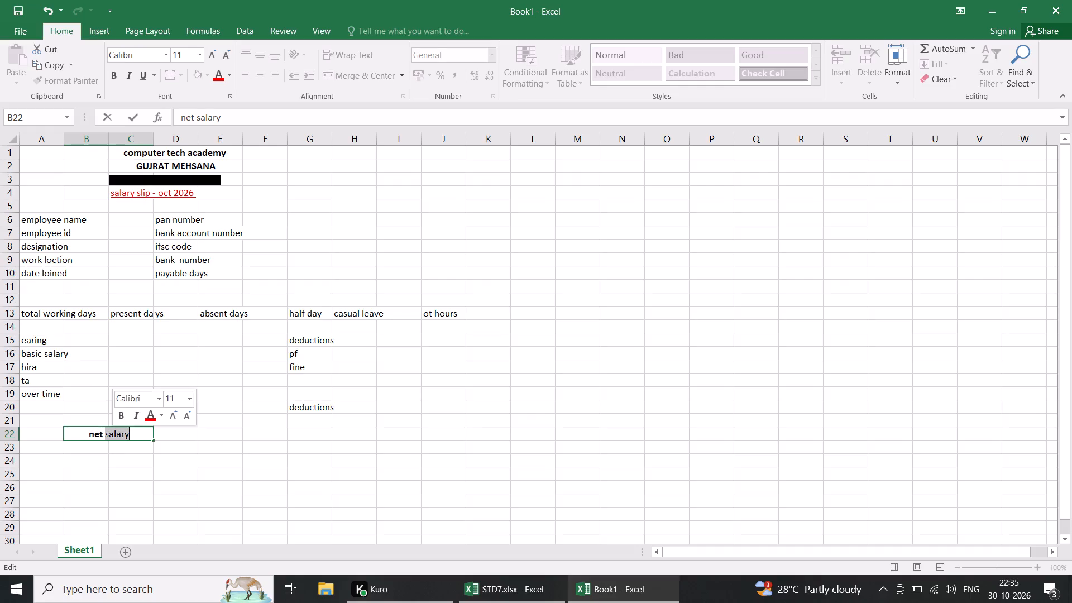
pyautogui.click(122, 417)
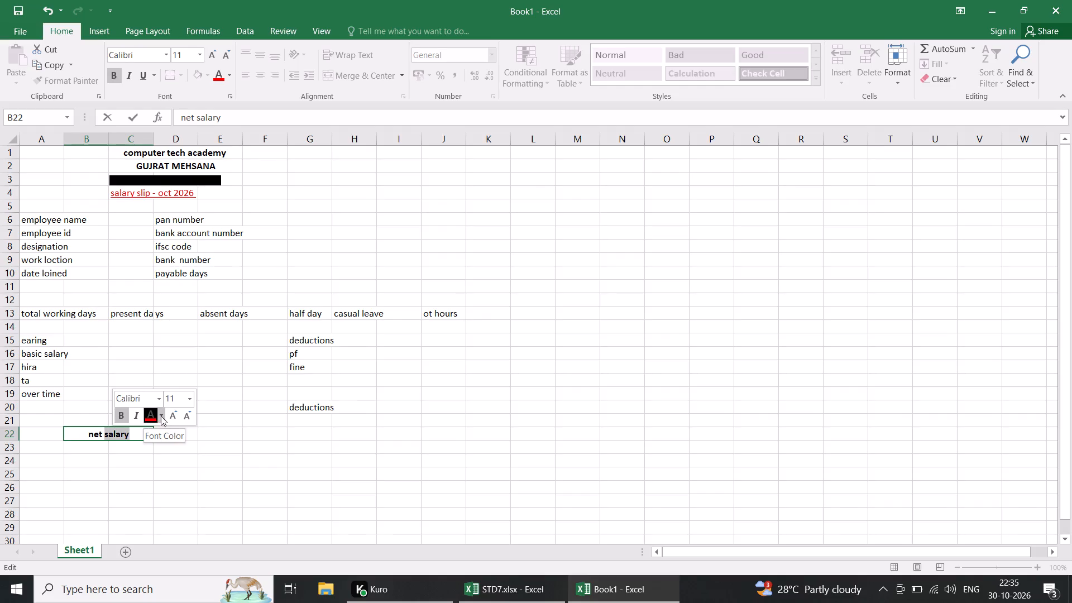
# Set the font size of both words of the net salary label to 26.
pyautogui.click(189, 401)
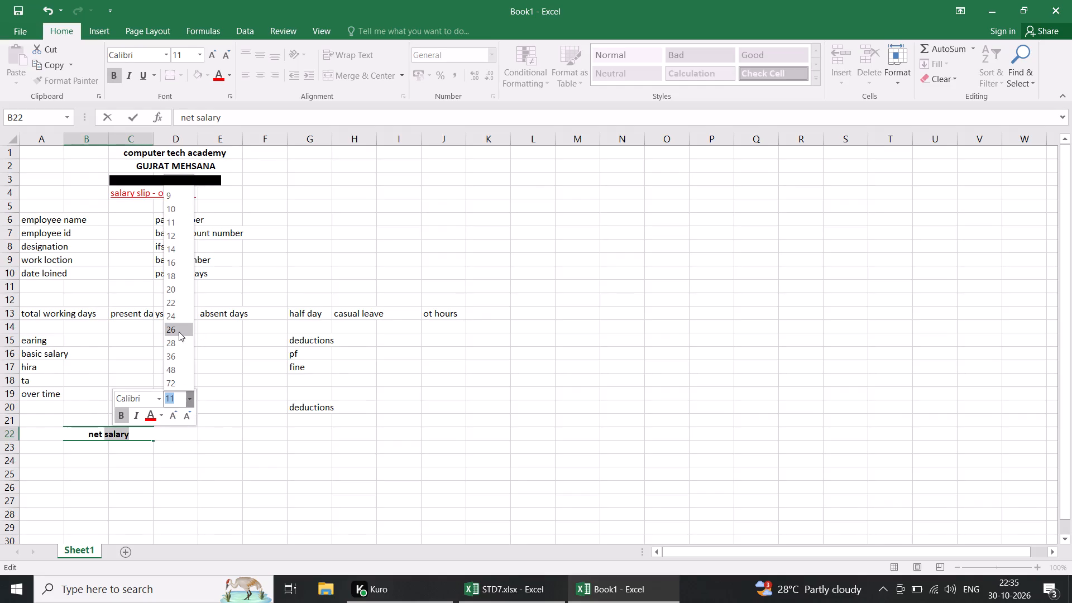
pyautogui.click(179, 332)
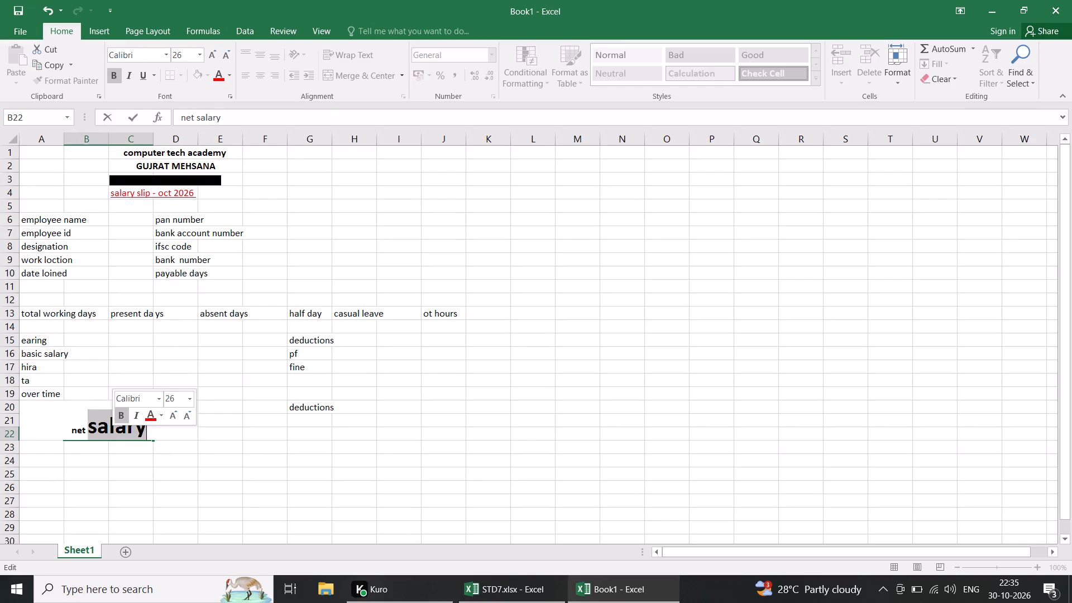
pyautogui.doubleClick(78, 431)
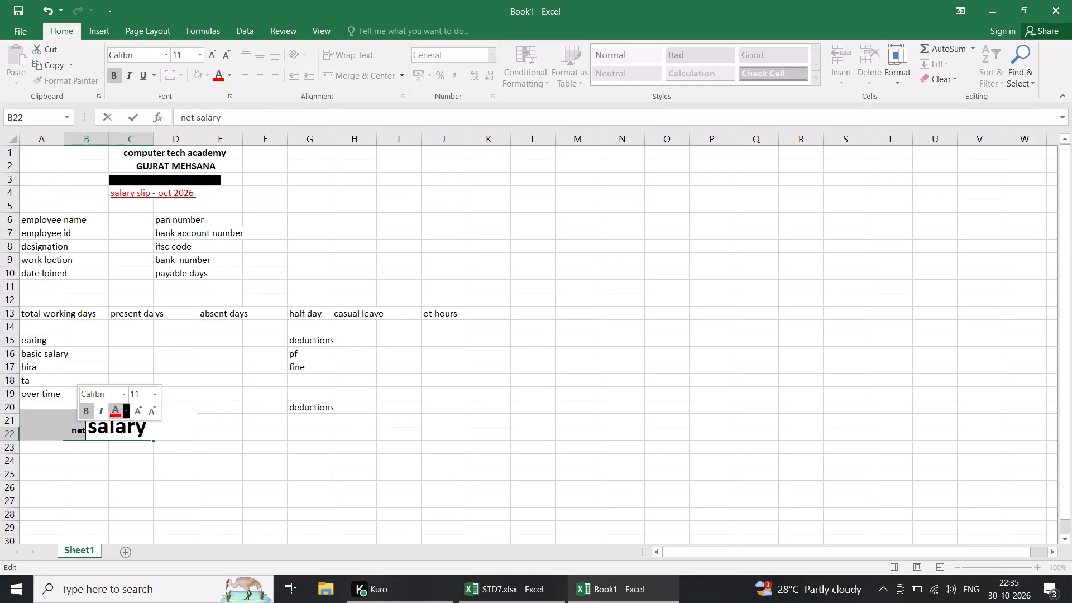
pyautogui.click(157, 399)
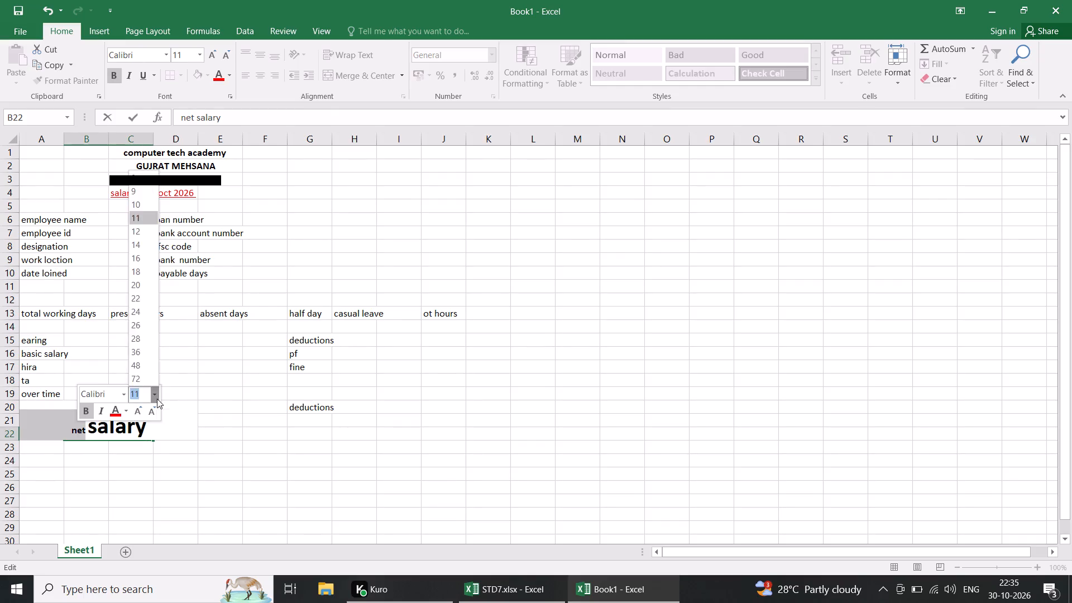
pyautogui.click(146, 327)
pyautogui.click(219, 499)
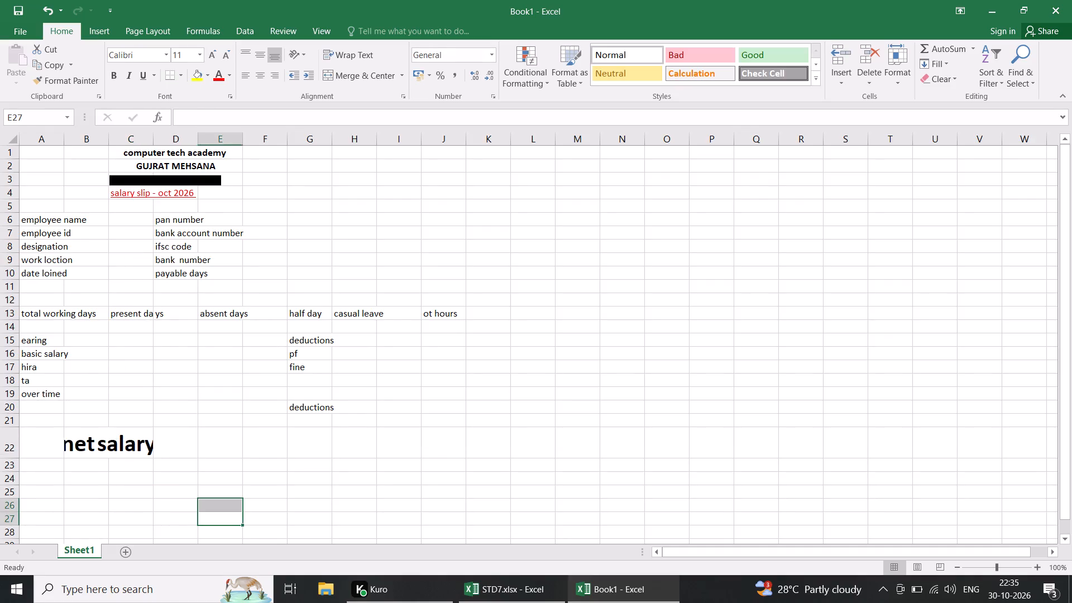
# Set the font size of both words of the net salary label to 18.
pyautogui.doubleClick(141, 446)
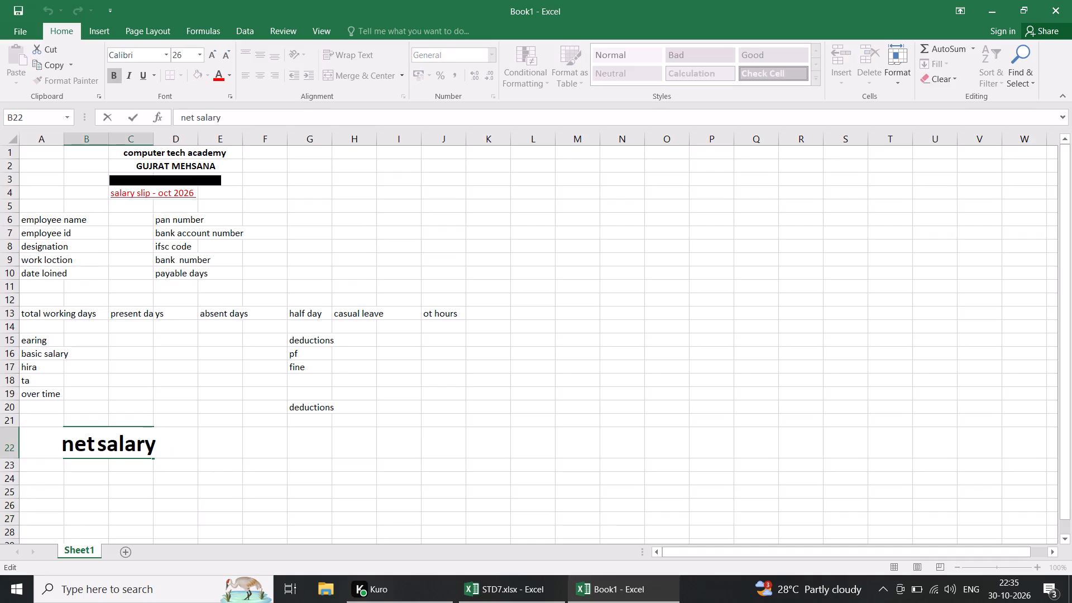
pyautogui.tripleClick(141, 446)
pyautogui.tripleClick(141, 446)
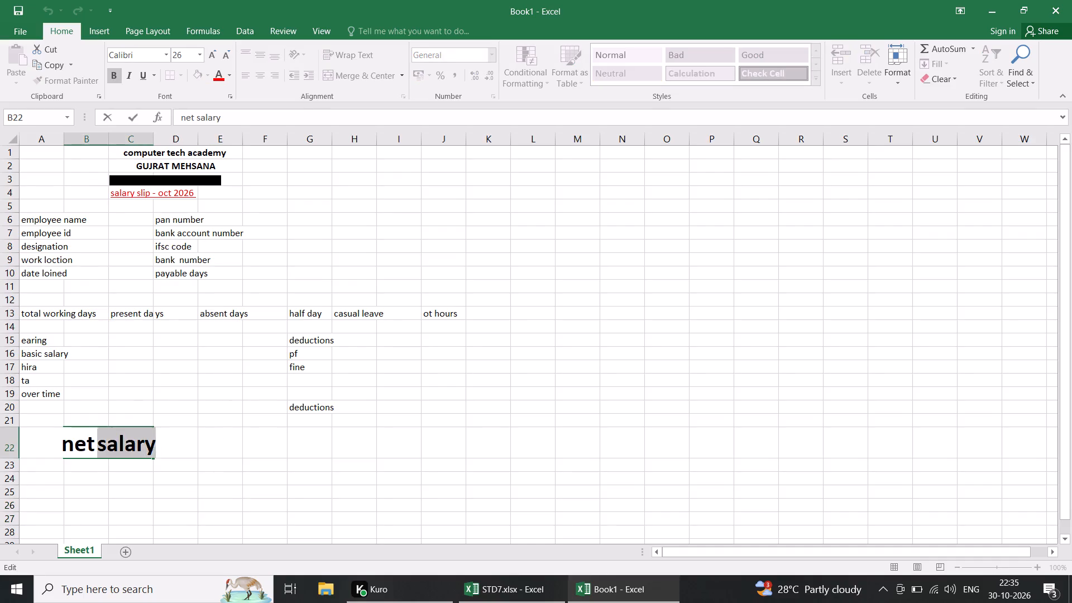
pyautogui.doubleClick(141, 446)
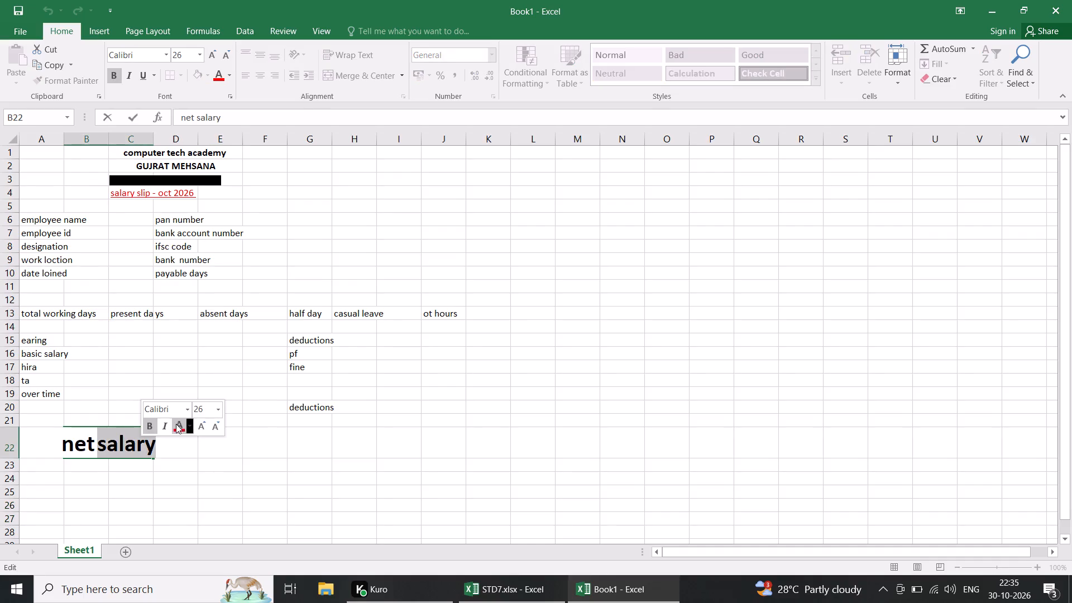
pyautogui.click(215, 411)
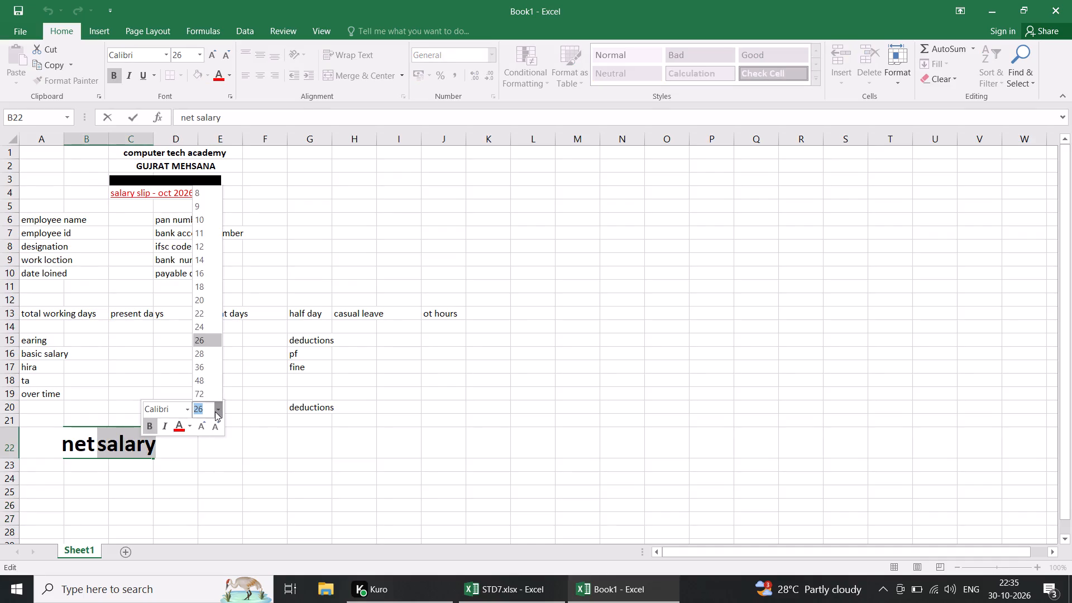
pyautogui.click(205, 283)
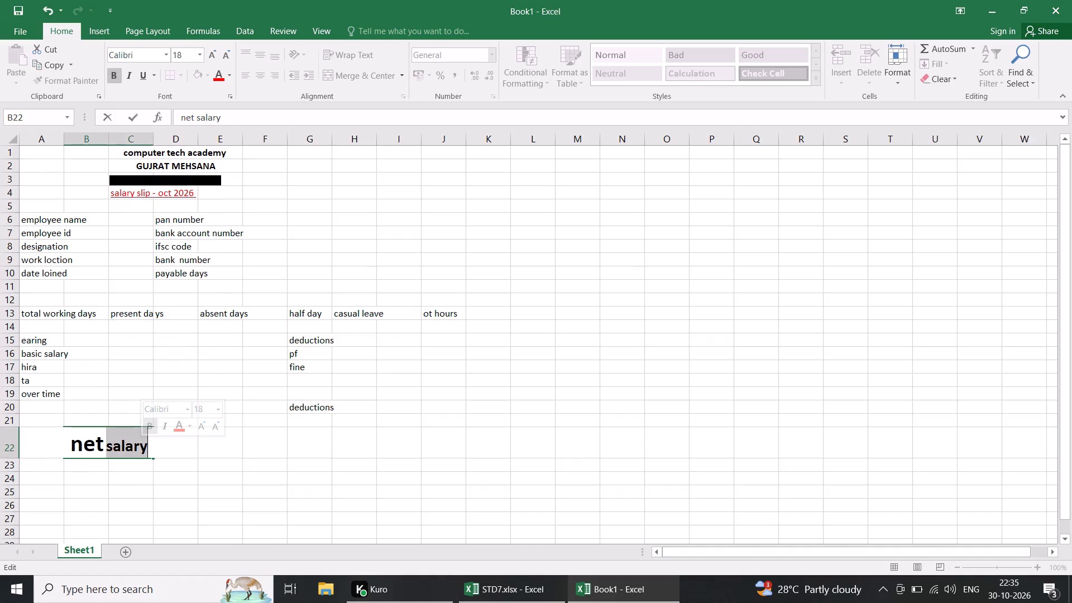
pyautogui.doubleClick(86, 450)
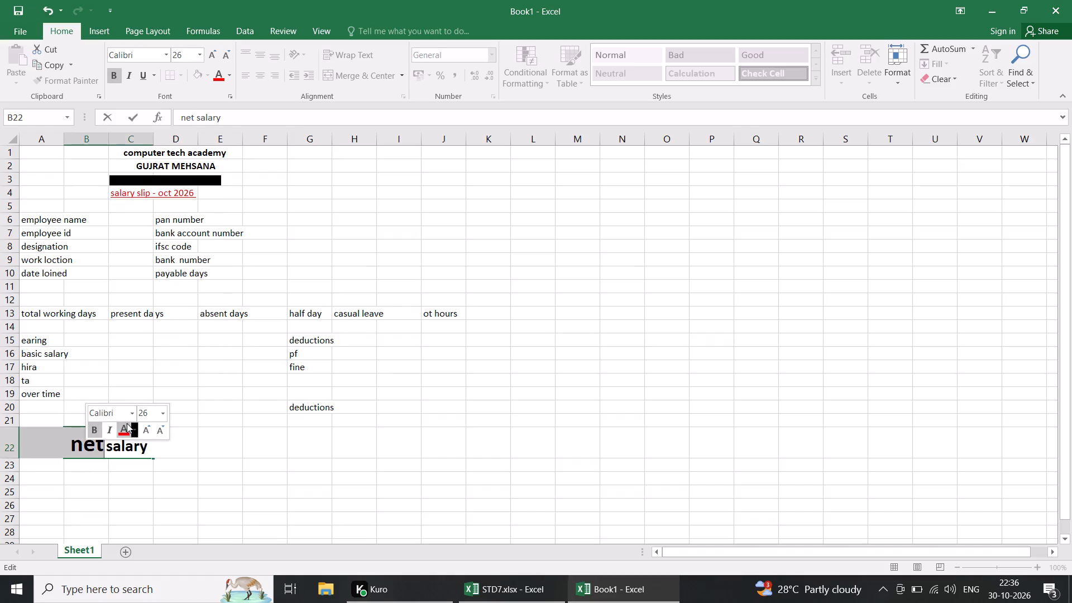
pyautogui.click(164, 417)
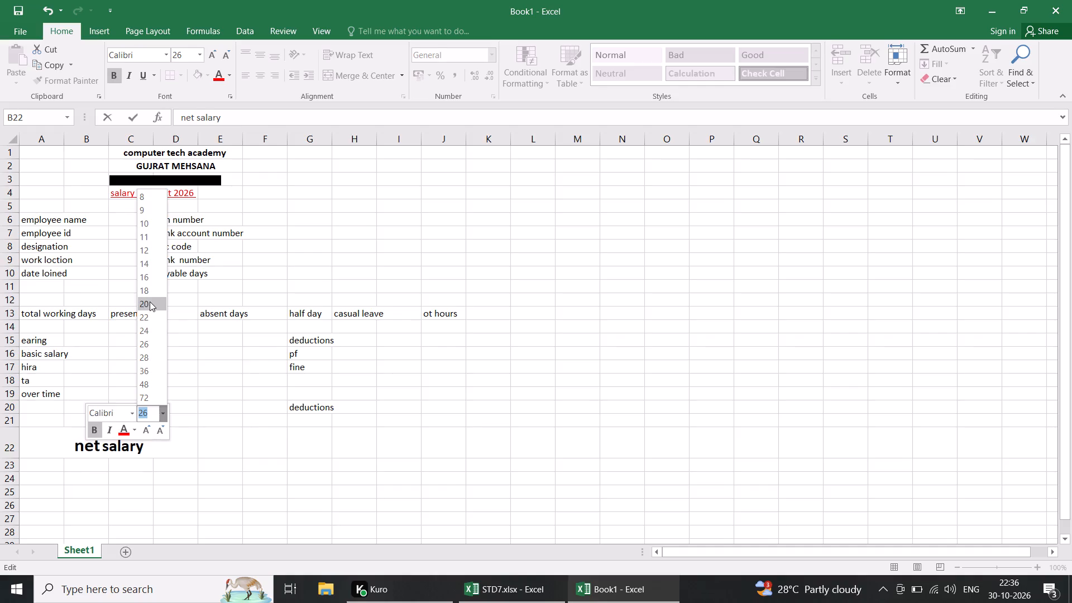
pyautogui.click(151, 296)
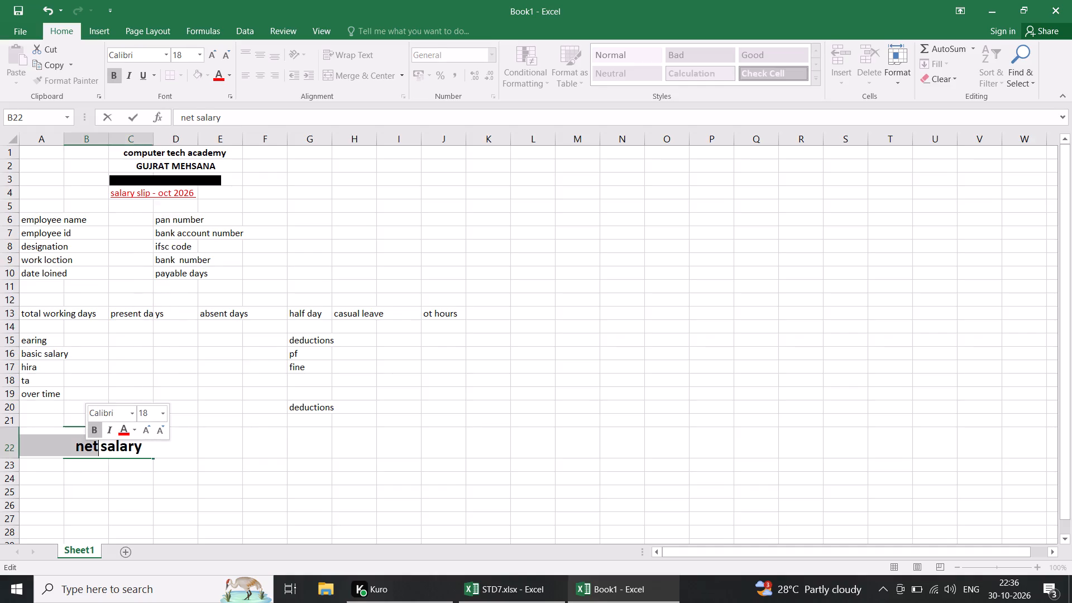
pyautogui.click(353, 218)
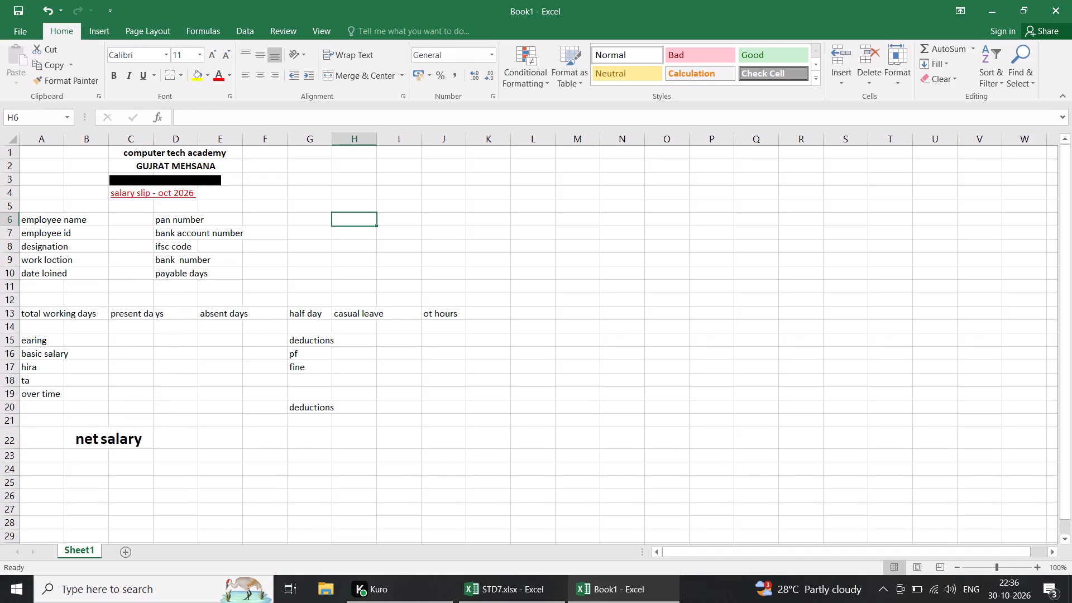
# Set the font size of all three words of the computer tech academy title in row 1 to 14.
pyautogui.doubleClick(198, 159)
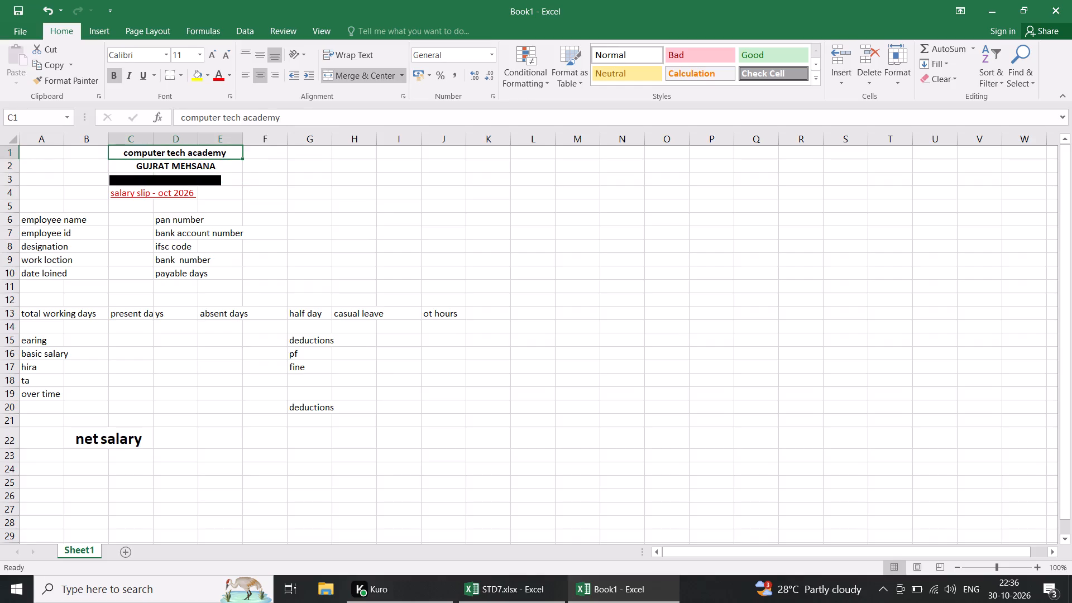
pyautogui.doubleClick(134, 155)
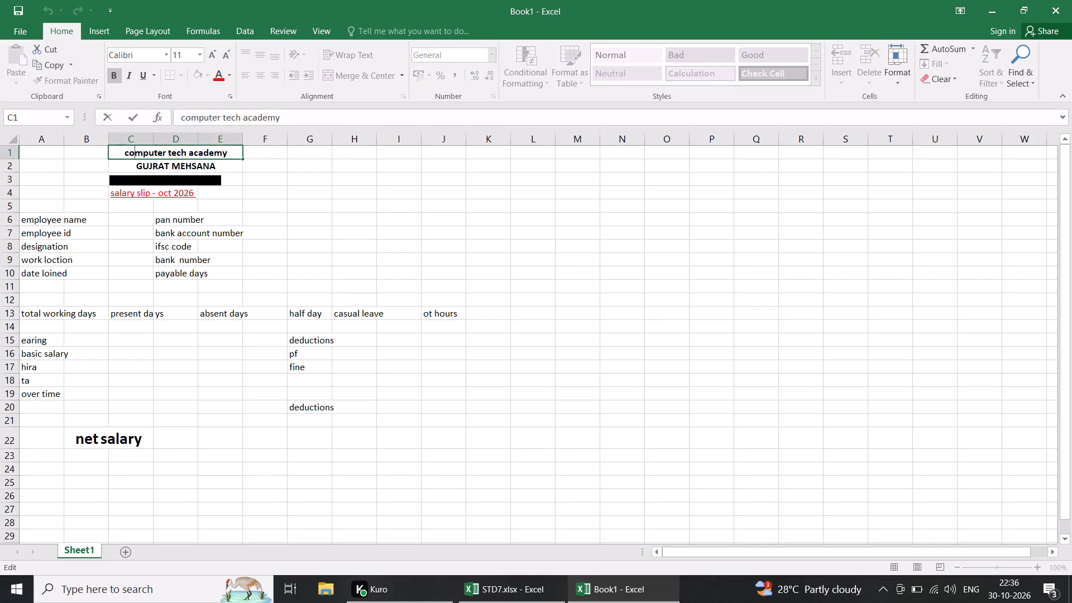
pyautogui.tripleClick(129, 155)
pyautogui.doubleClick(129, 155)
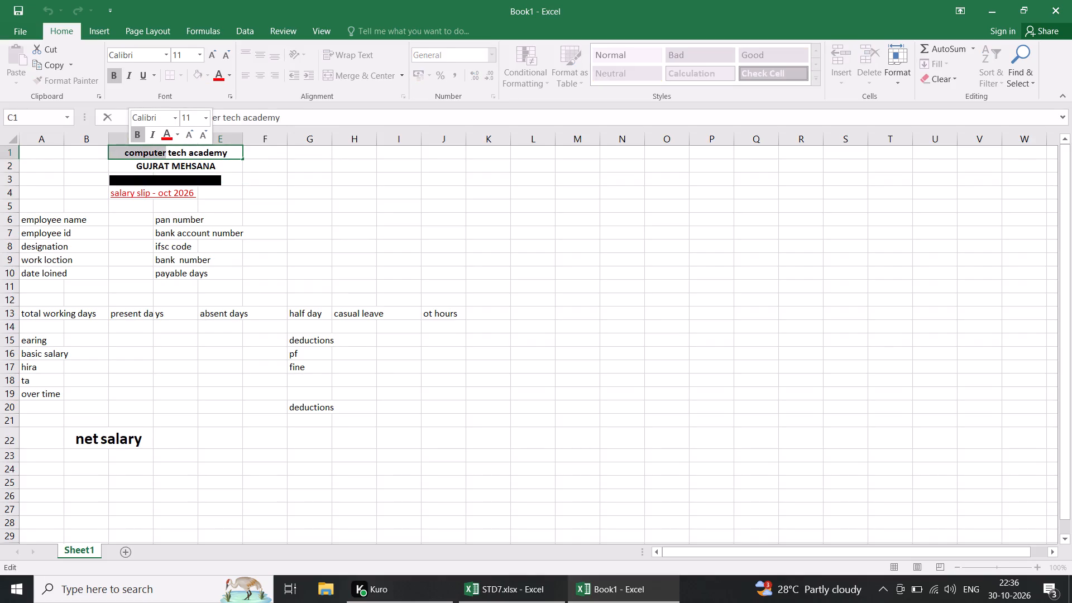
pyautogui.click(203, 118)
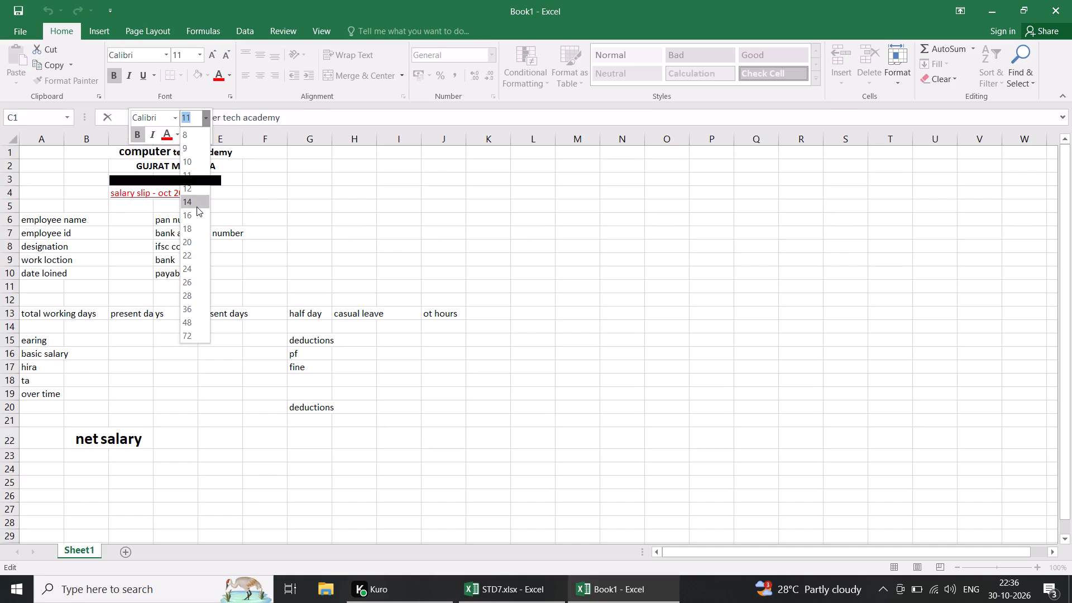
pyautogui.click(197, 207)
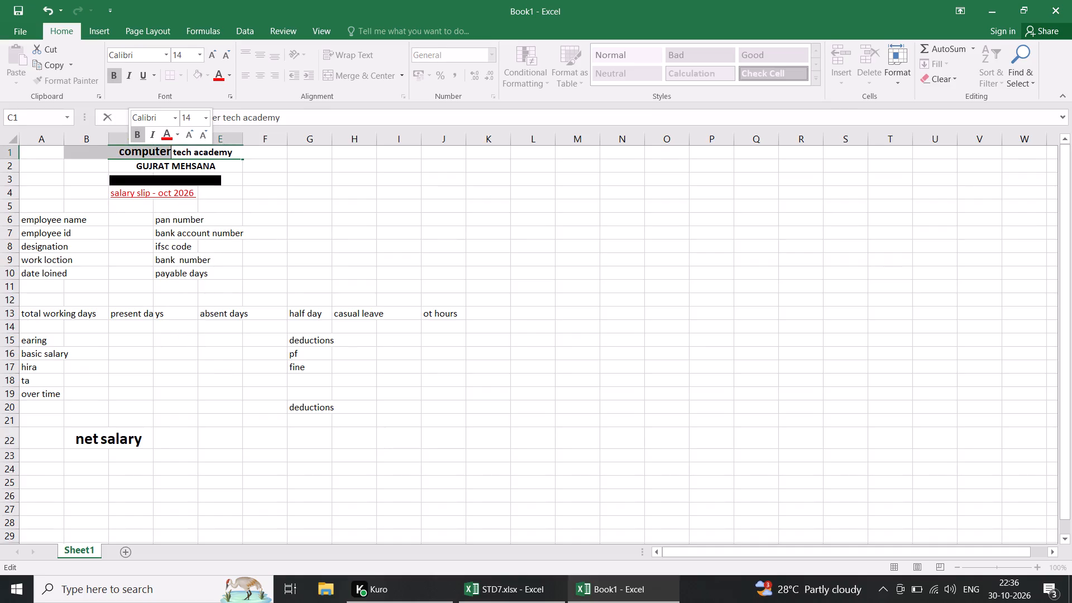
pyautogui.doubleClick(183, 152)
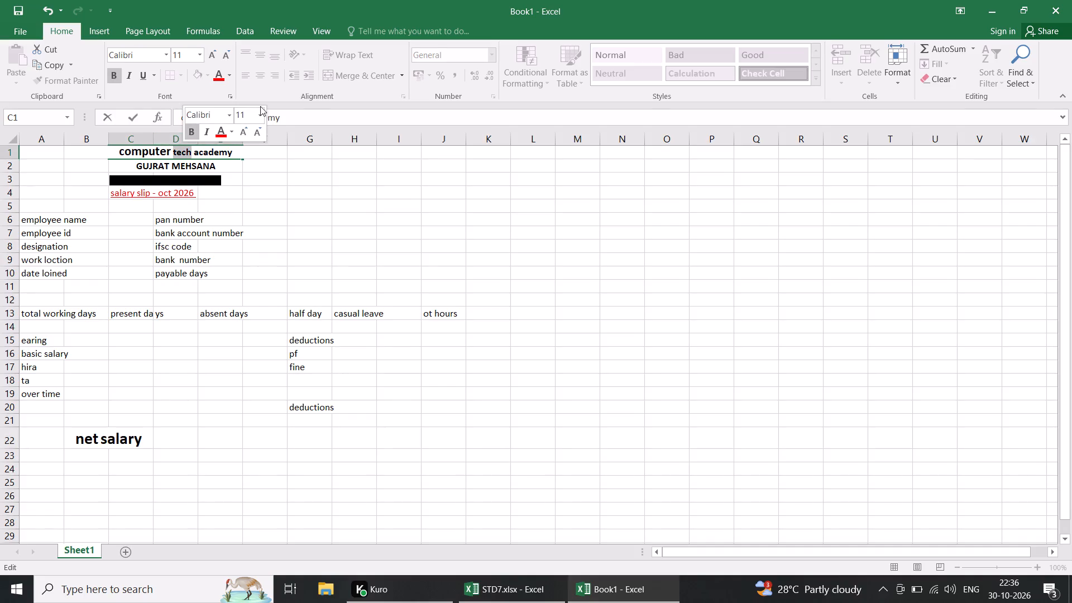
pyautogui.click(261, 111)
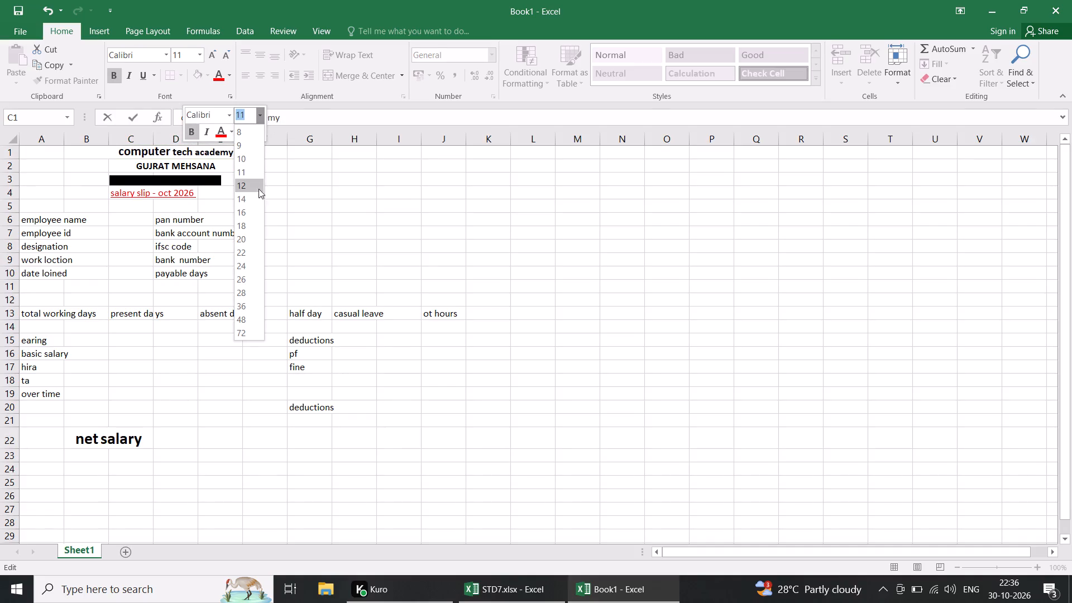
pyautogui.click(260, 197)
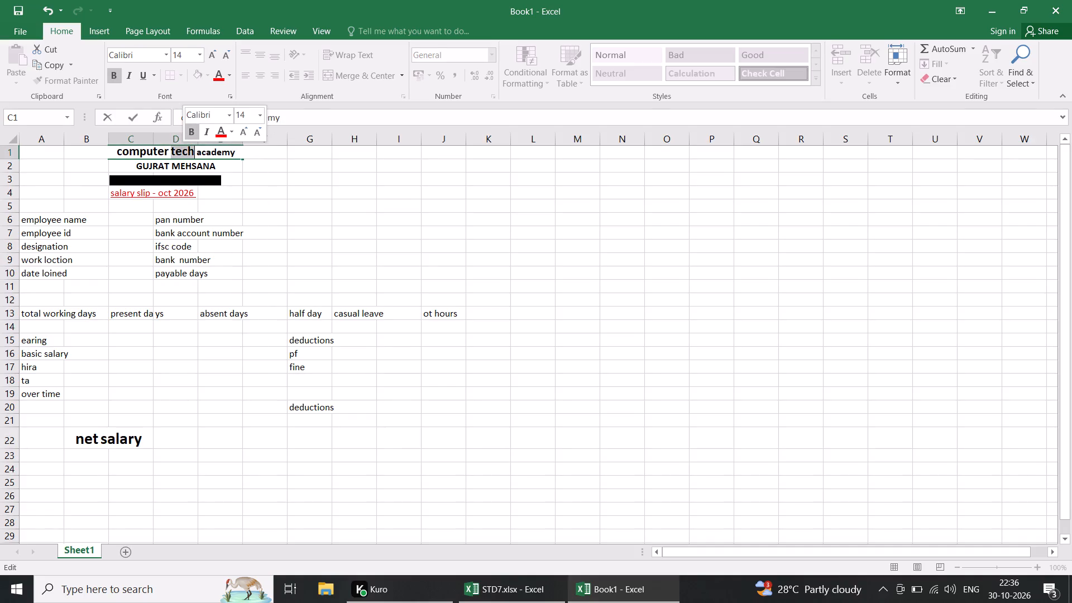
pyautogui.doubleClick(217, 152)
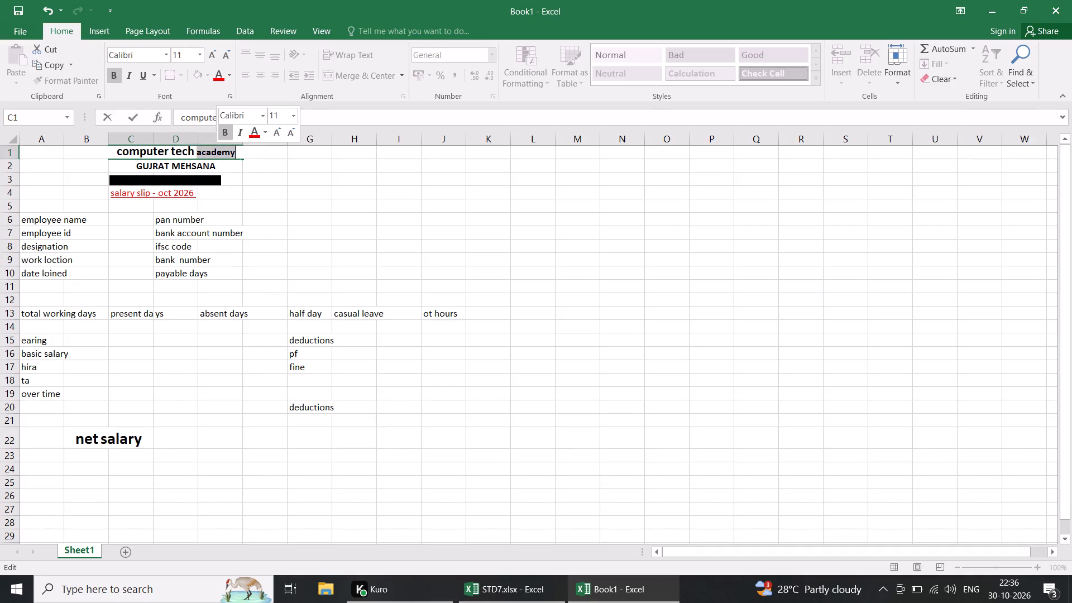
pyautogui.click(262, 118)
pyautogui.click(294, 116)
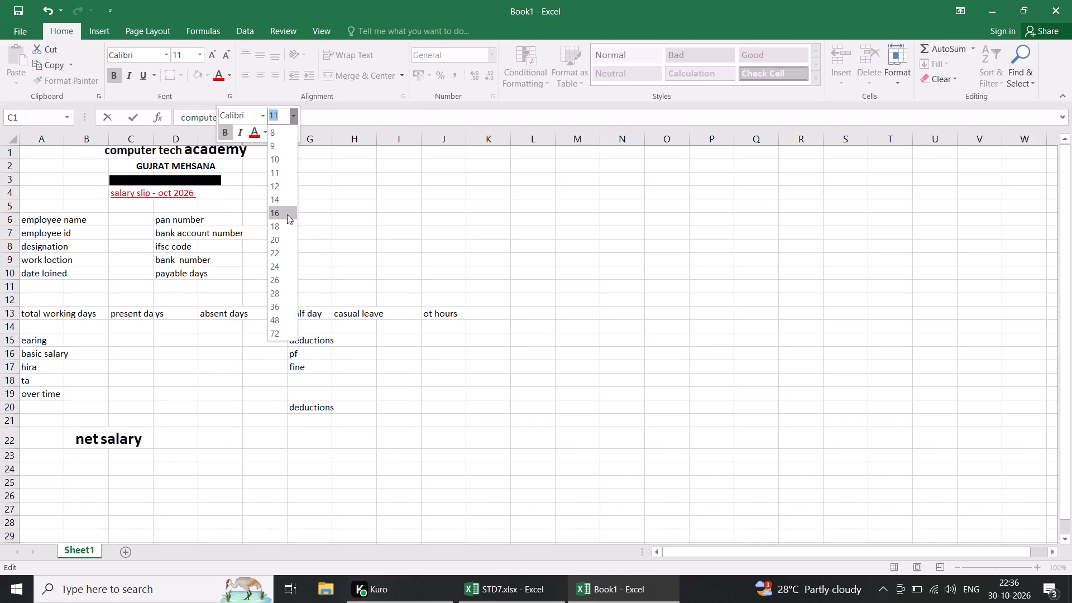
pyautogui.click(289, 202)
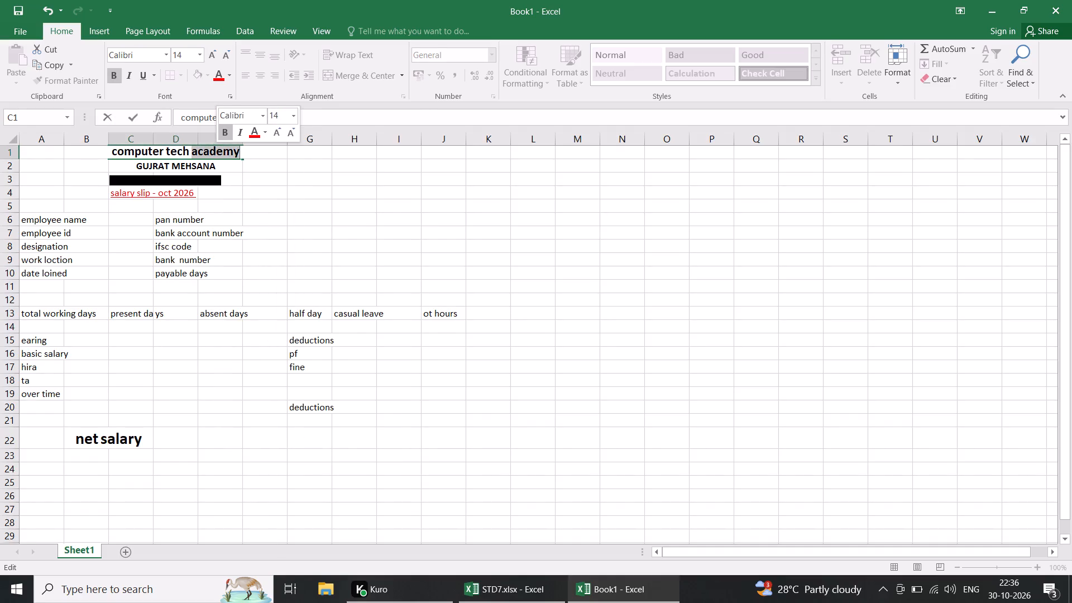
# Change the font of both words of the net salary label in merged cell B22:C22 to Algerian.
pyautogui.doubleClick(92, 441)
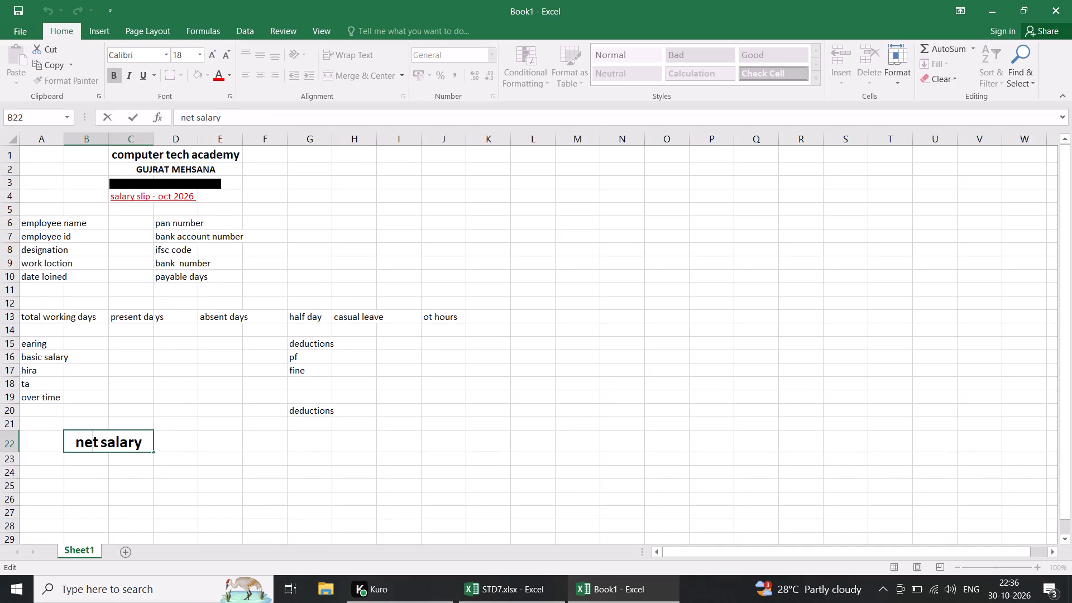
pyautogui.doubleClick(77, 444)
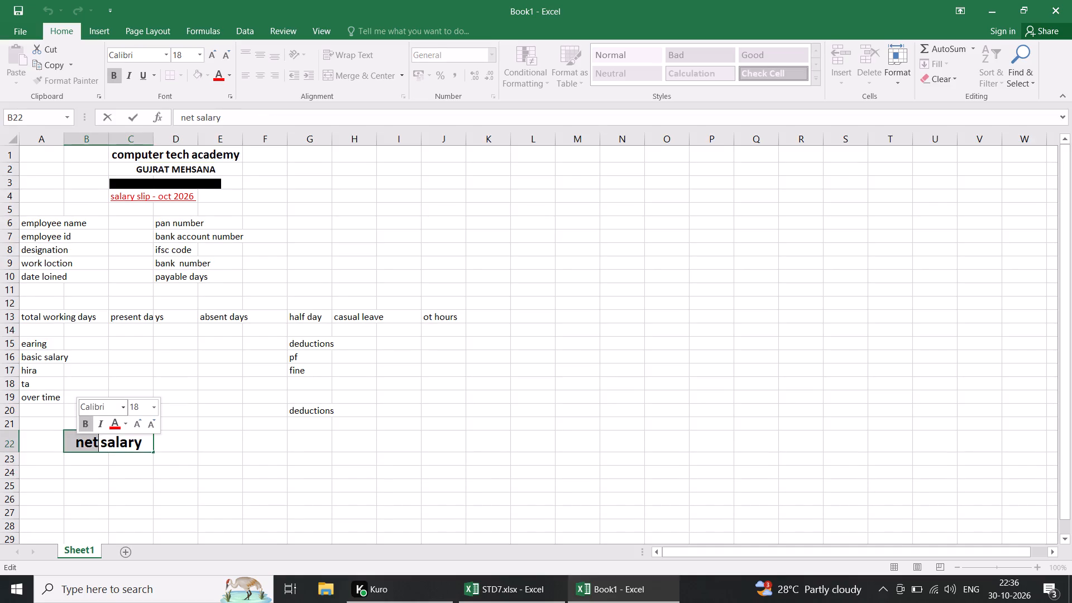
pyautogui.click(121, 406)
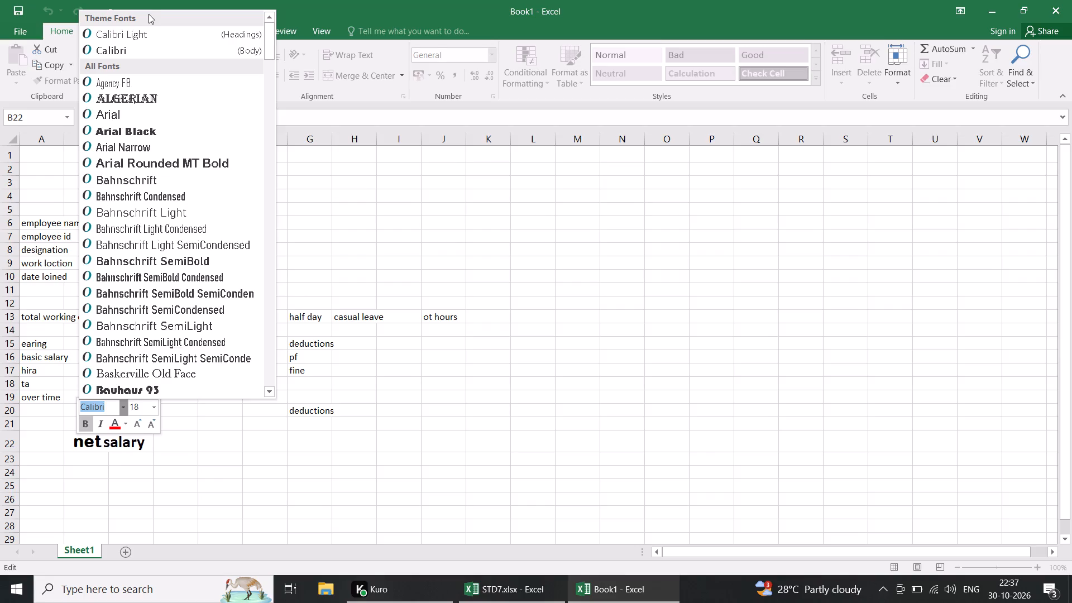
pyautogui.click(159, 94)
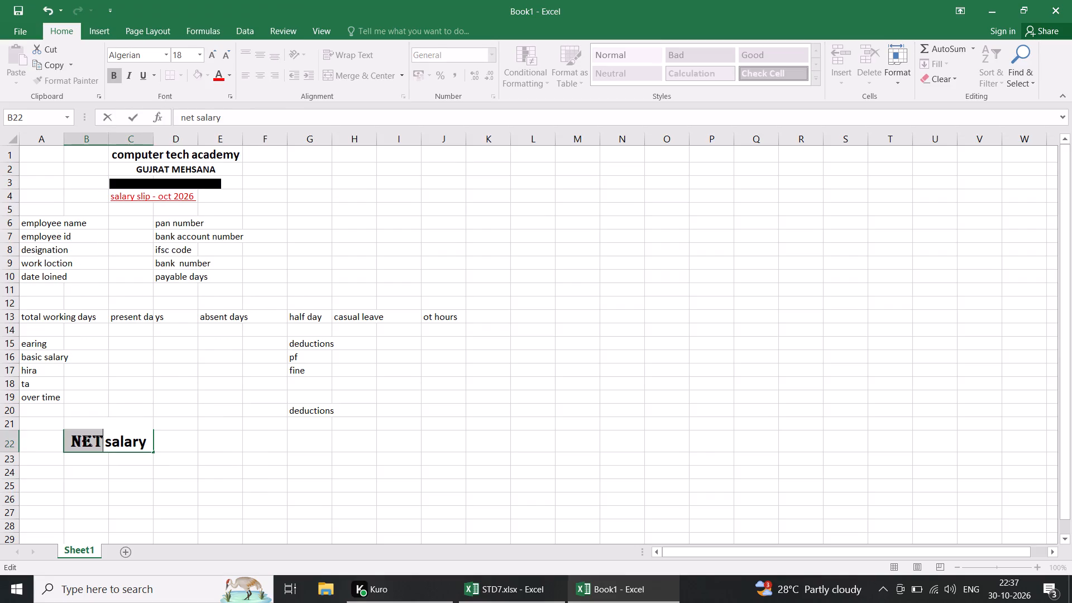
pyautogui.doubleClick(132, 438)
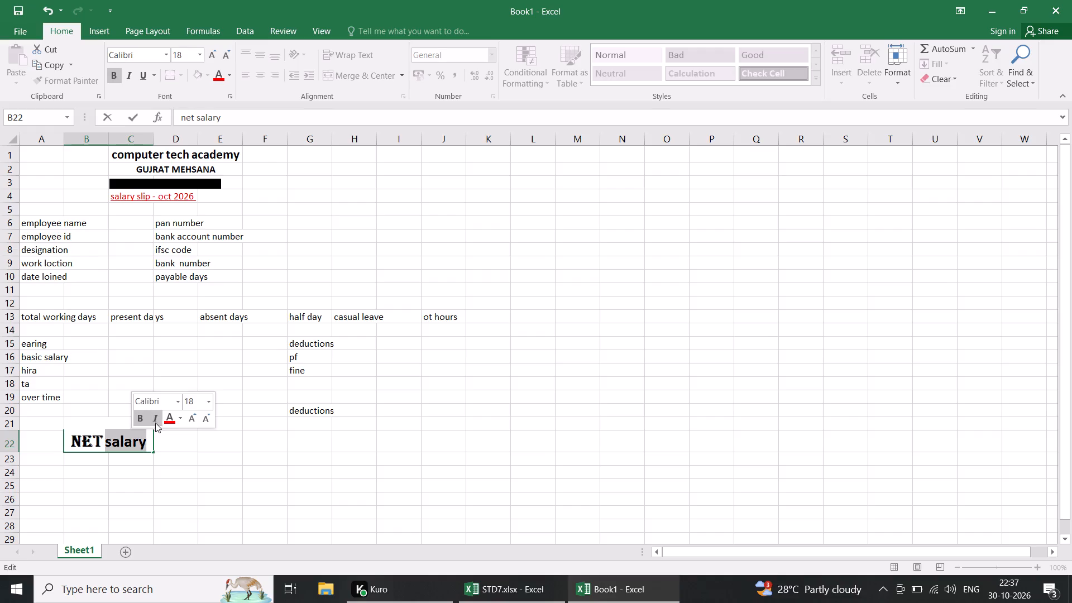
pyautogui.click(177, 401)
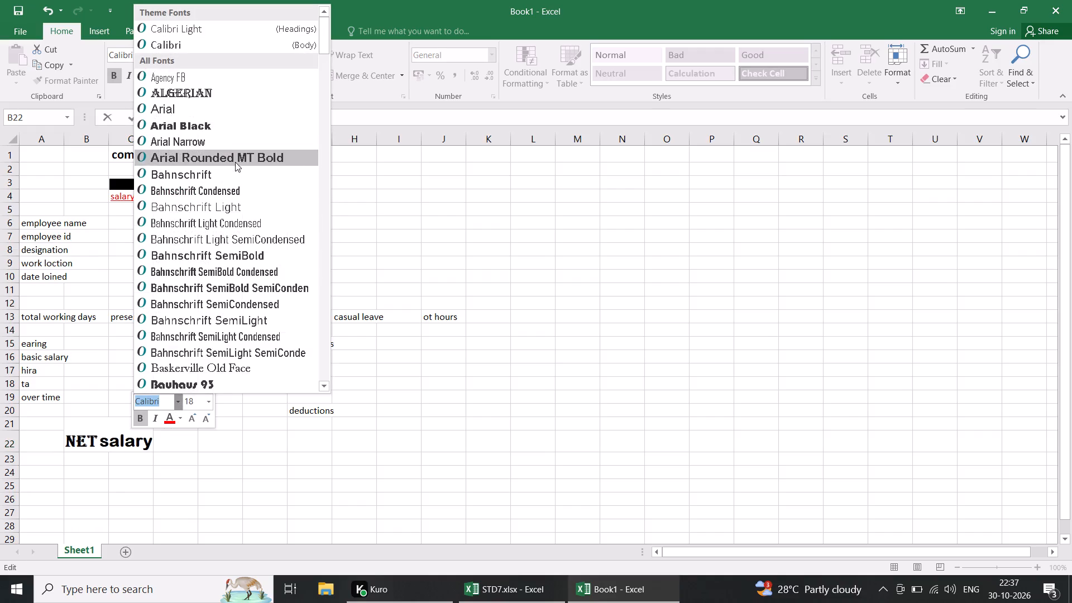
pyautogui.click(237, 97)
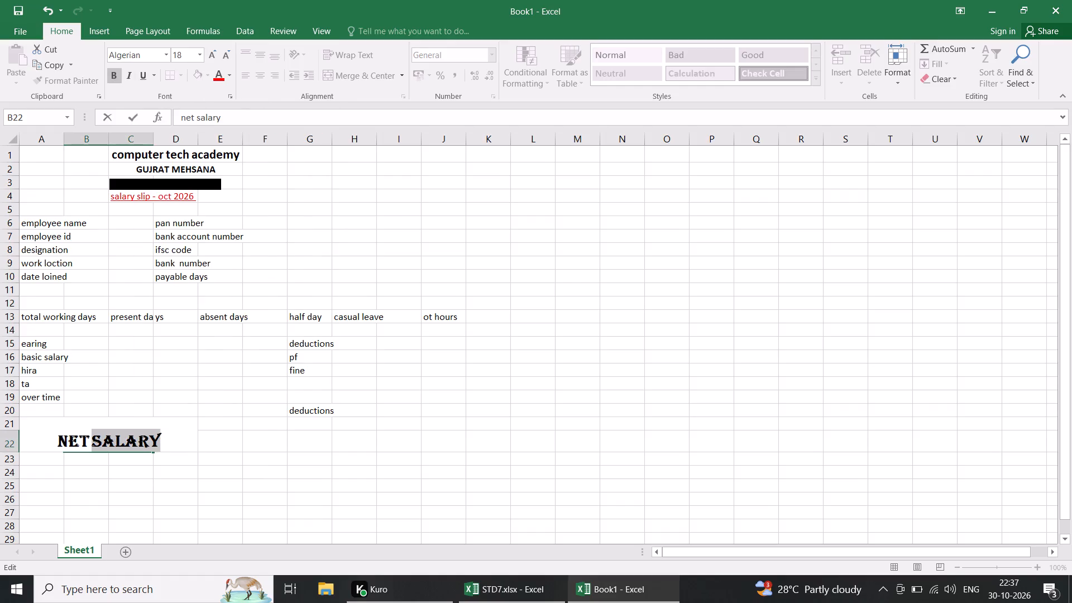
pyautogui.click(110, 468)
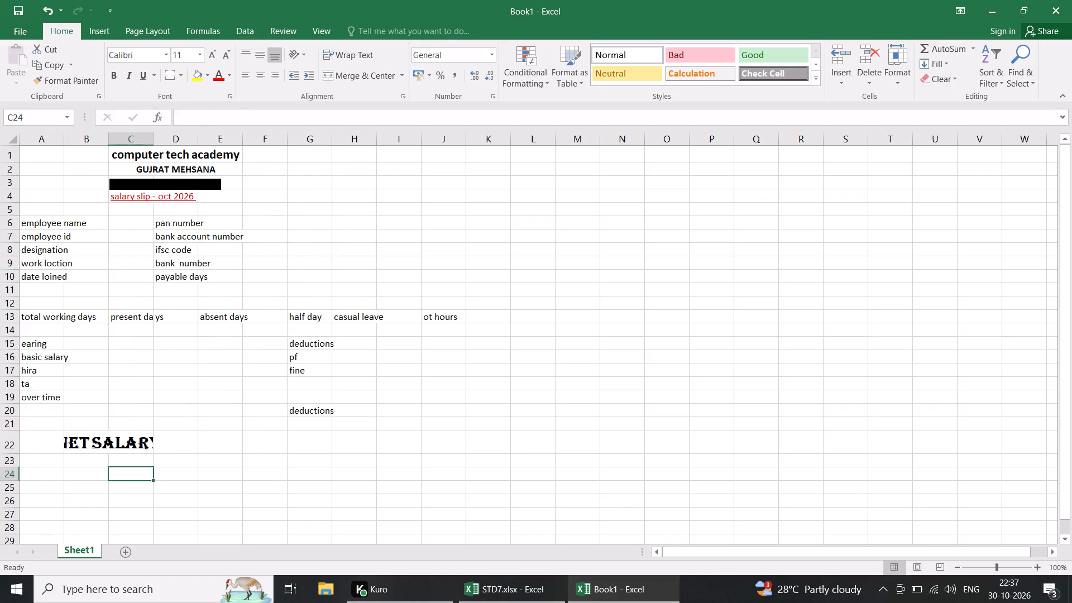
# Set the font size of both words of the net salary label to 12.
pyautogui.doubleClick(82, 448)
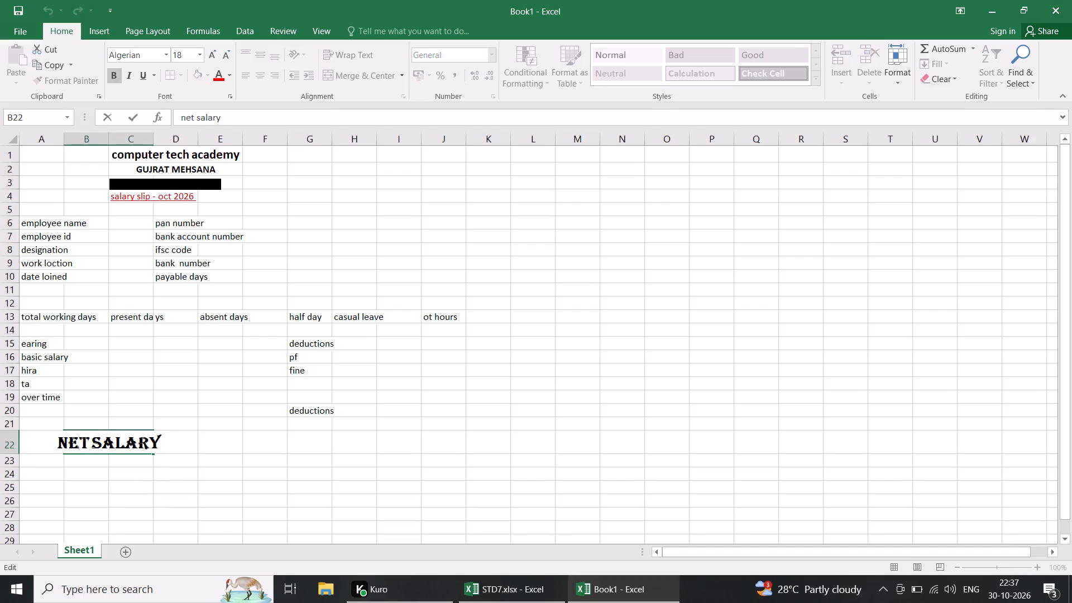
pyautogui.doubleClick(70, 443)
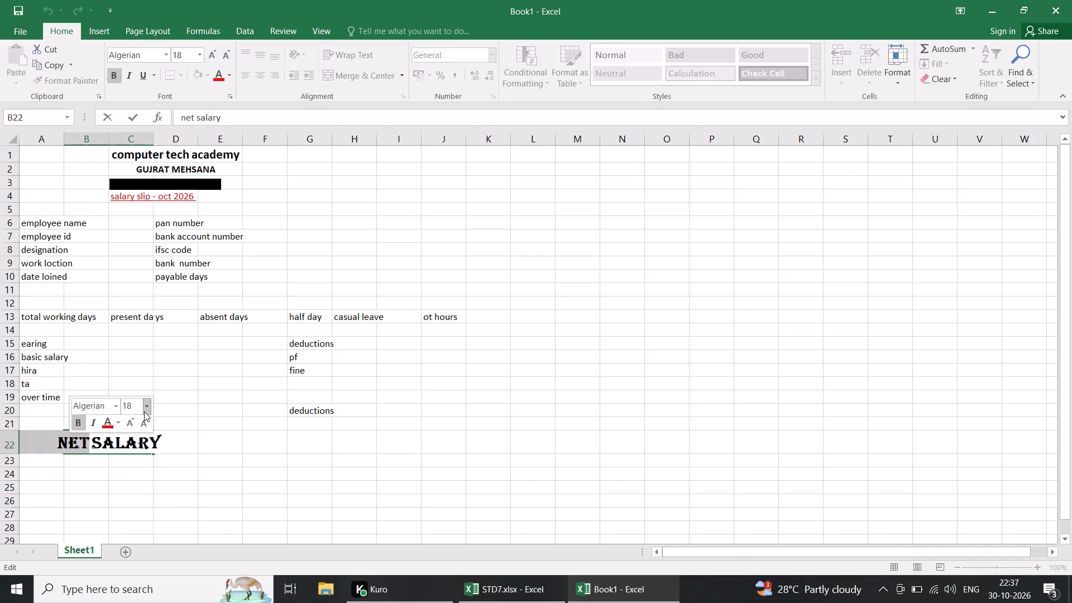
pyautogui.click(143, 414)
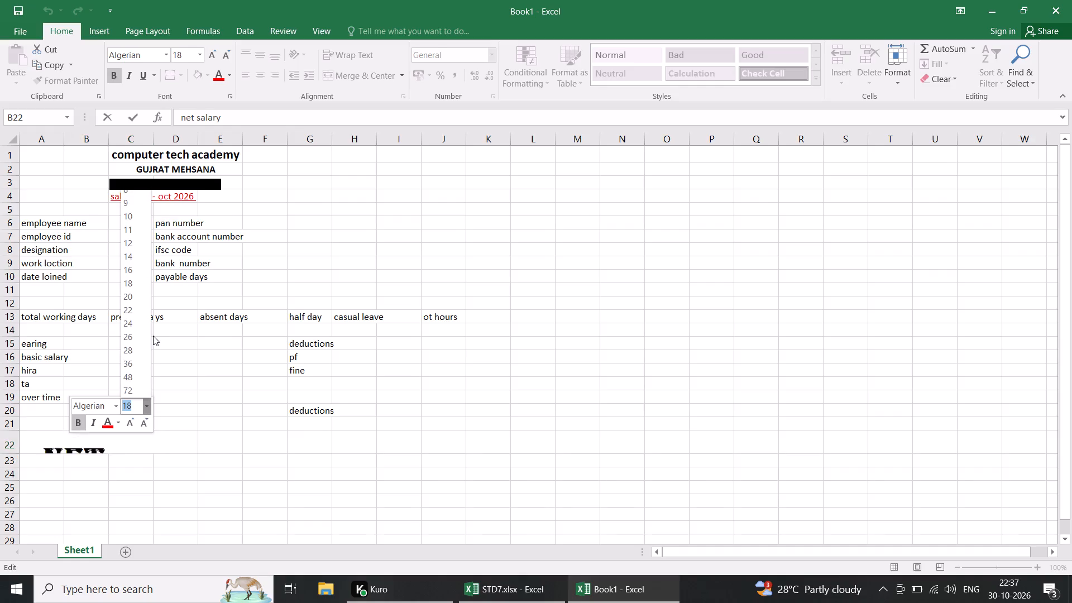
pyautogui.click(141, 245)
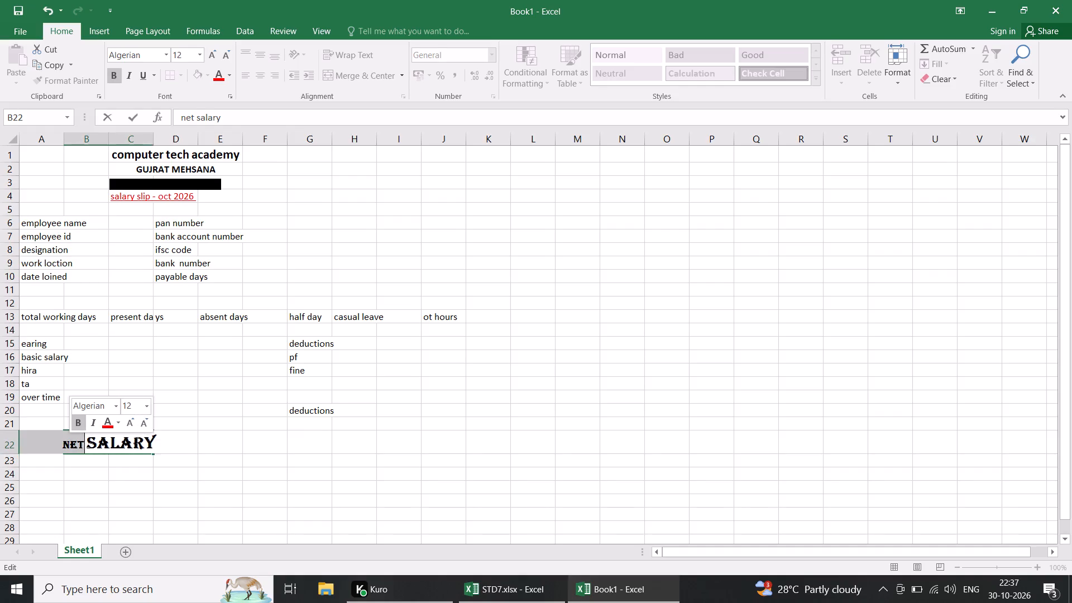
pyautogui.doubleClick(119, 444)
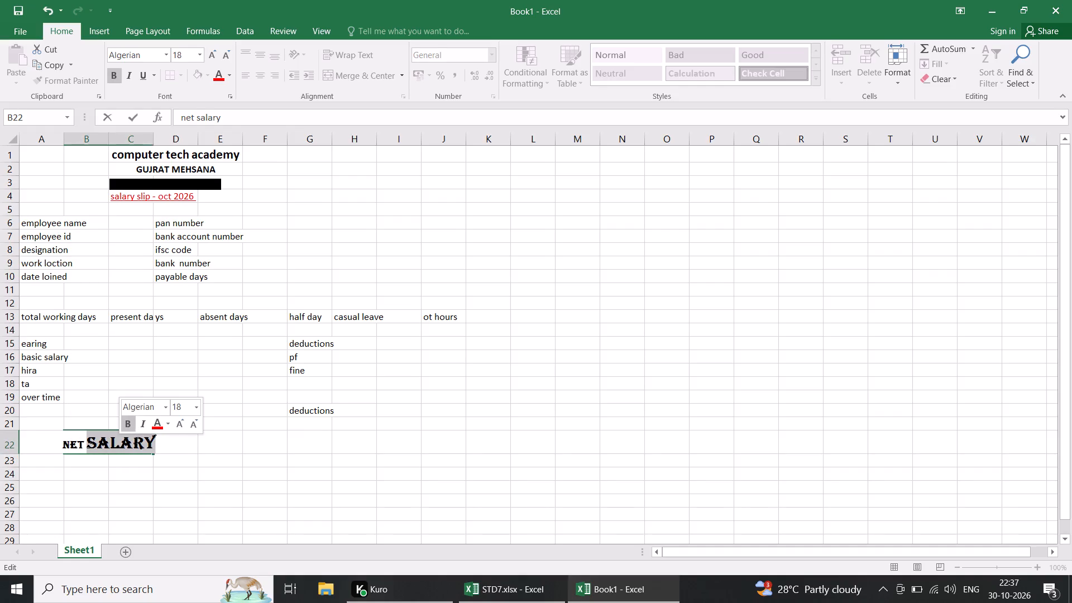
pyautogui.click(195, 409)
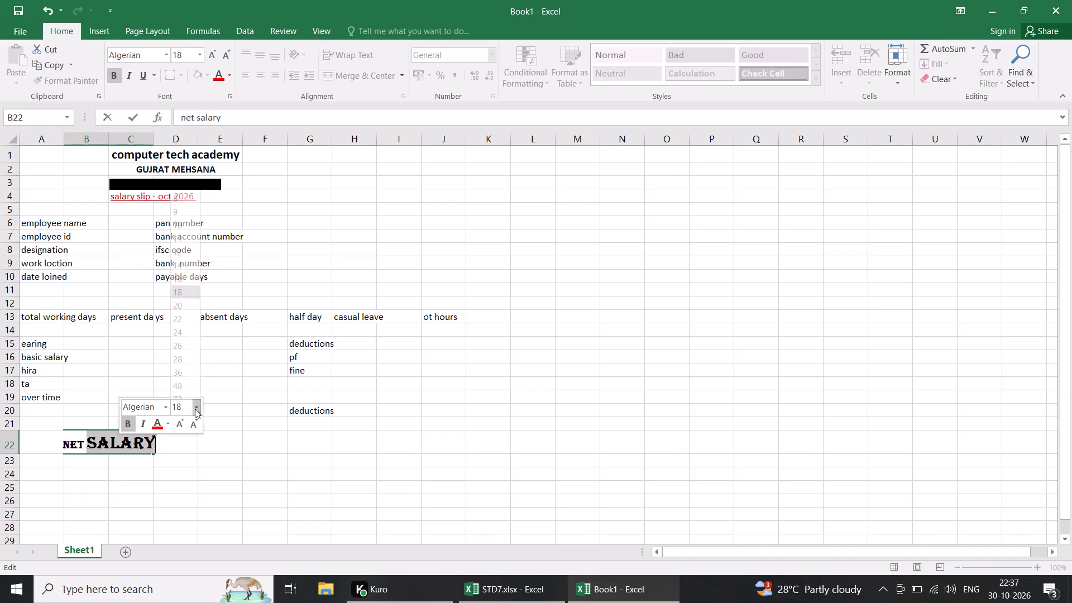
pyautogui.click(190, 237)
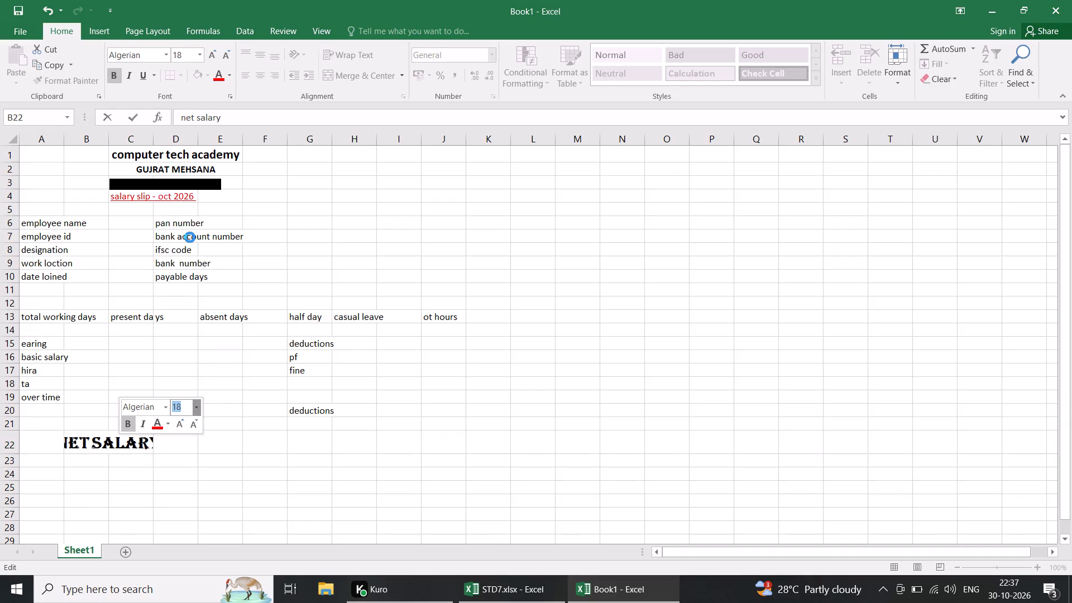
pyautogui.click(103, 473)
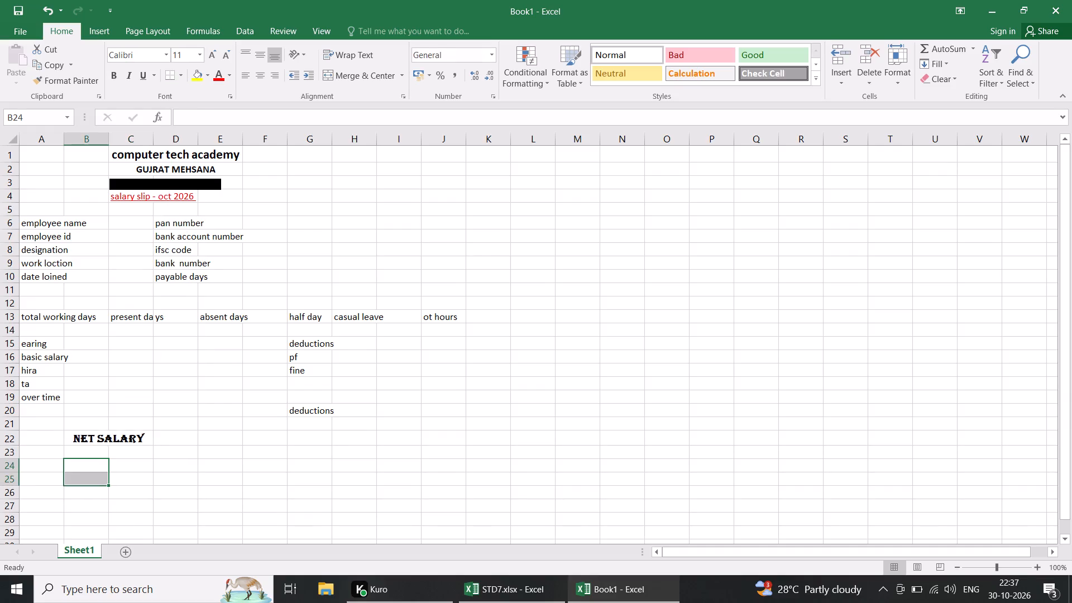
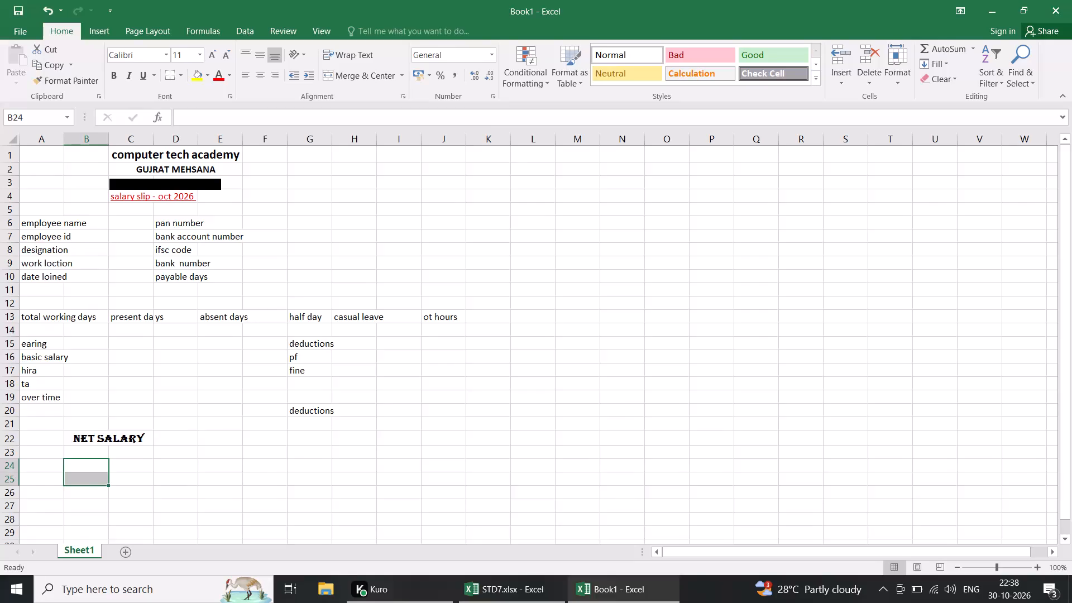
# Enter a SUM formula in cell F20, beside the lower deductions label, picking F17 as its starting reference.
pyautogui.click(270, 410)
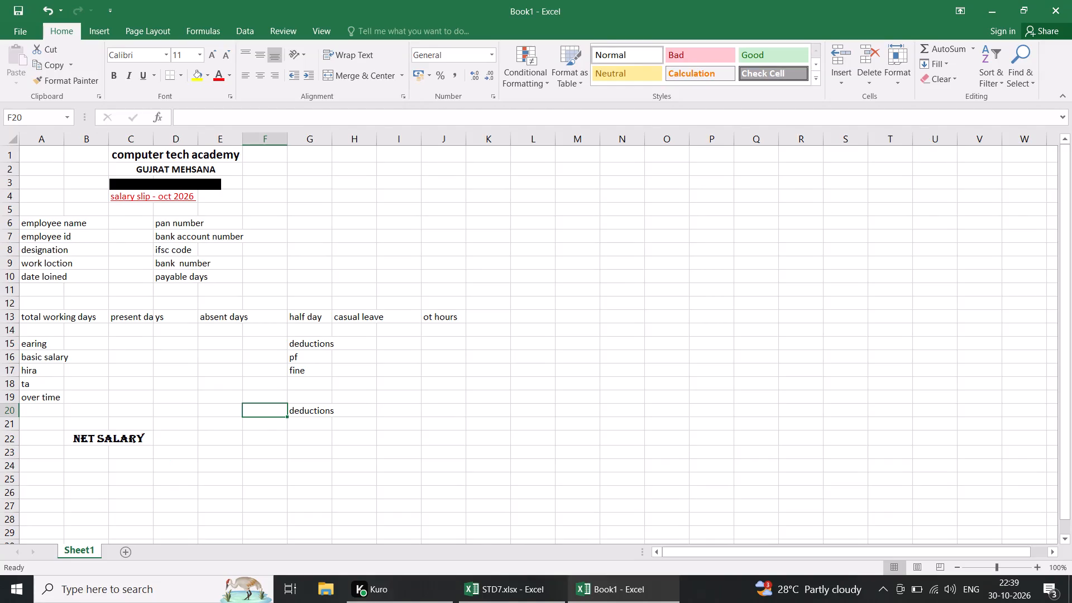
pyautogui.press('=')
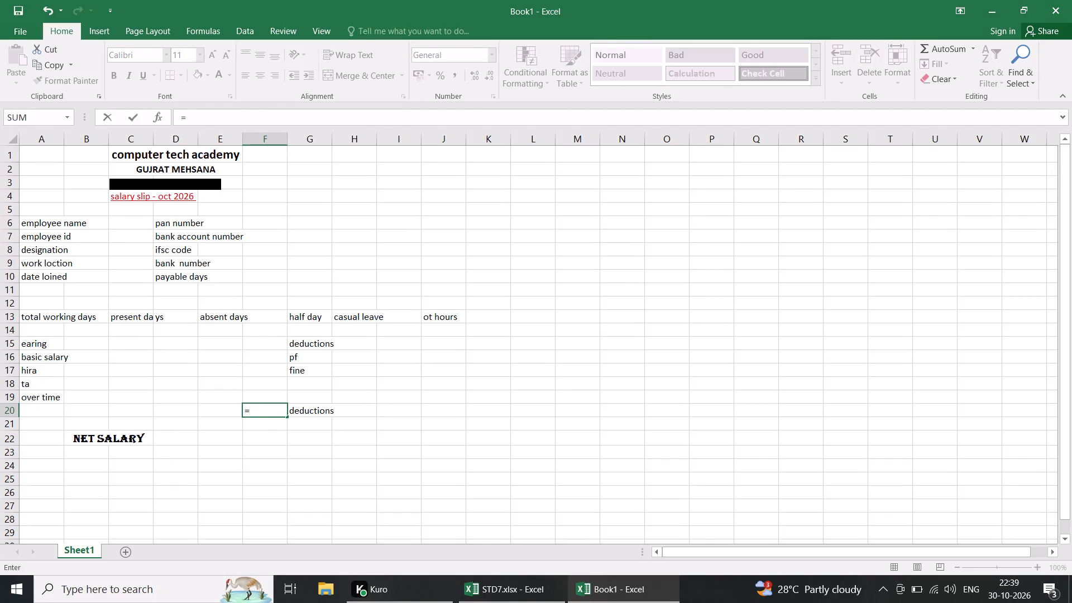
pyautogui.press('s')
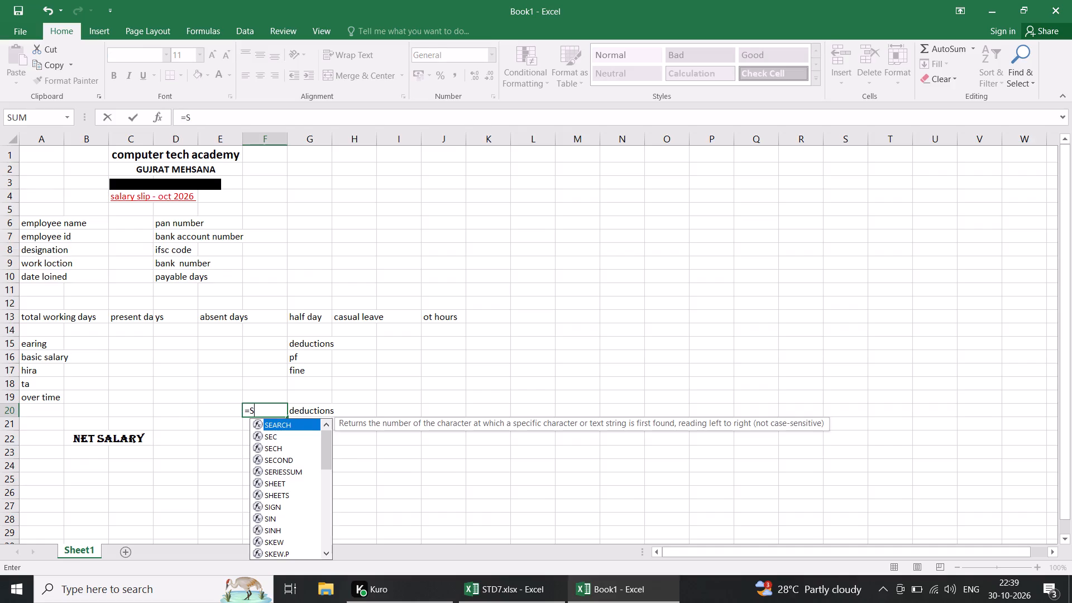
pyautogui.press('u')
pyautogui.press('m')
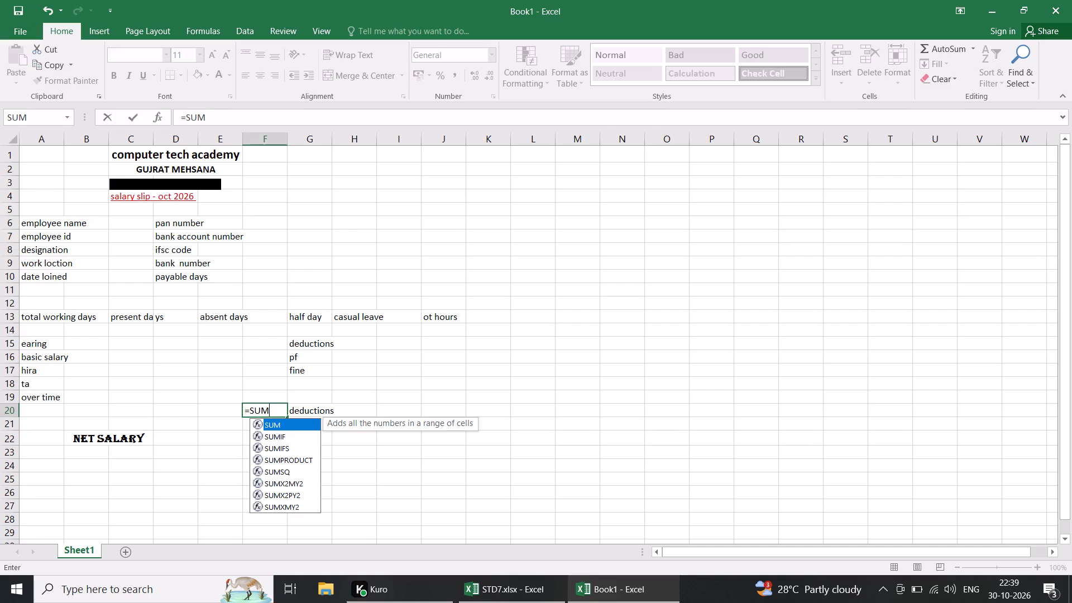
pyautogui.press('9')
pyautogui.press('BackSpace')
pyautogui.hotkey('shift', '(')
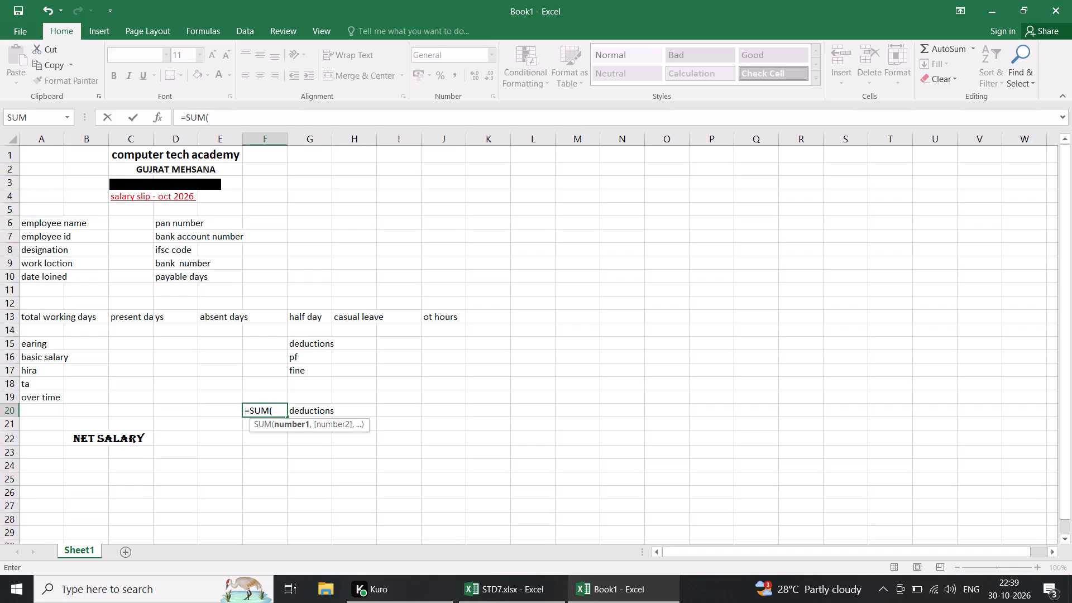
pyautogui.press('1')
pyautogui.press('7')
pyautogui.press('BackSpace')
pyautogui.press('BackSpace')
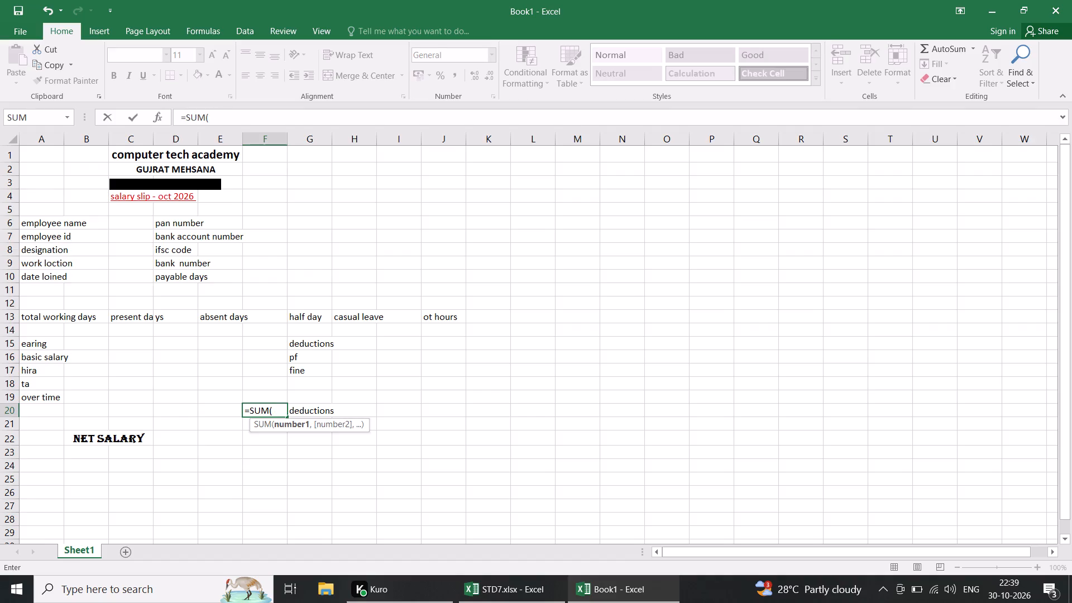
pyautogui.doubleClick(270, 366)
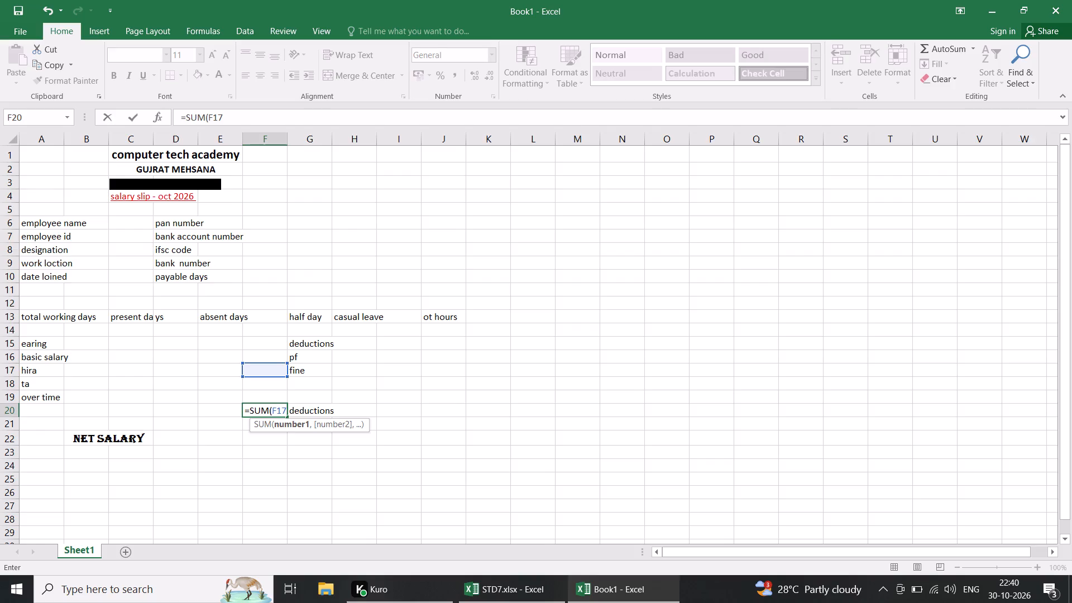
pyautogui.doubleClick(288, 379)
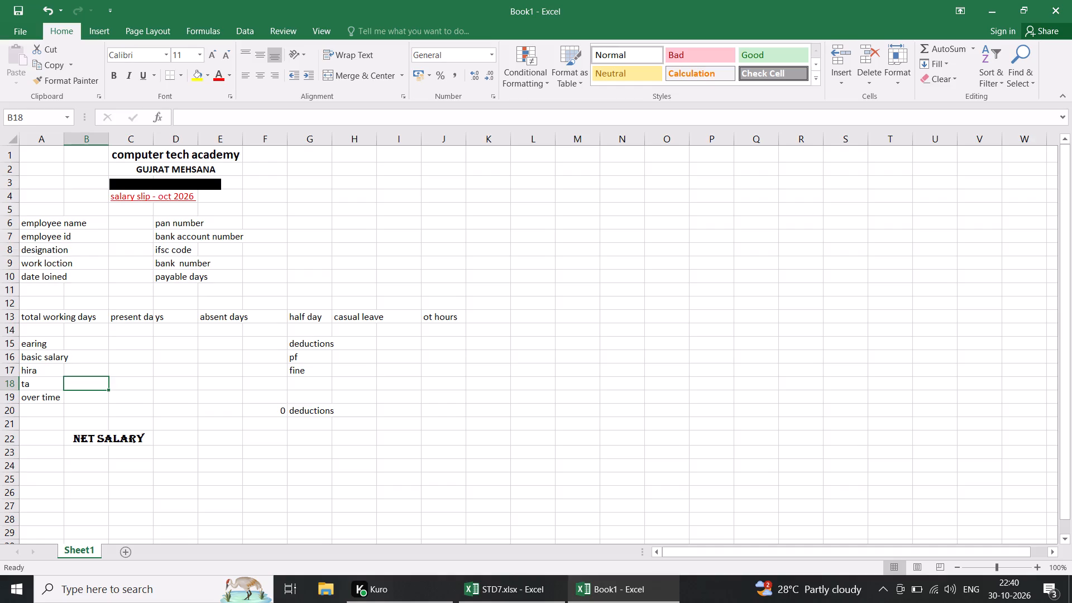
# Fill in the attendance values in row 14: 24 total working days, 20 present days and 4 absent days.
pyautogui.click(50, 334)
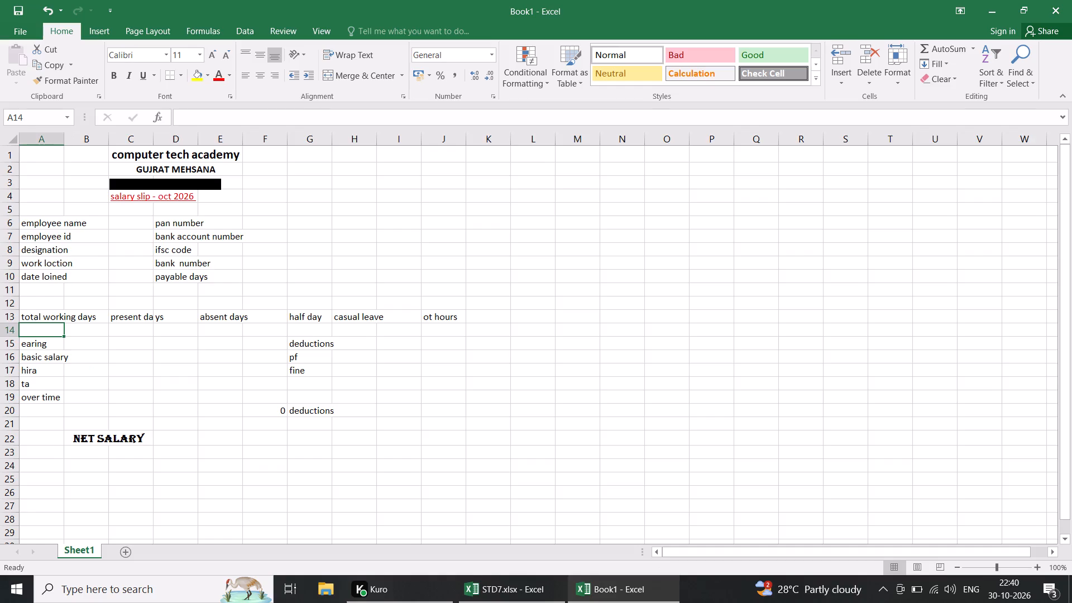
pyautogui.press('2')
pyautogui.press('4')
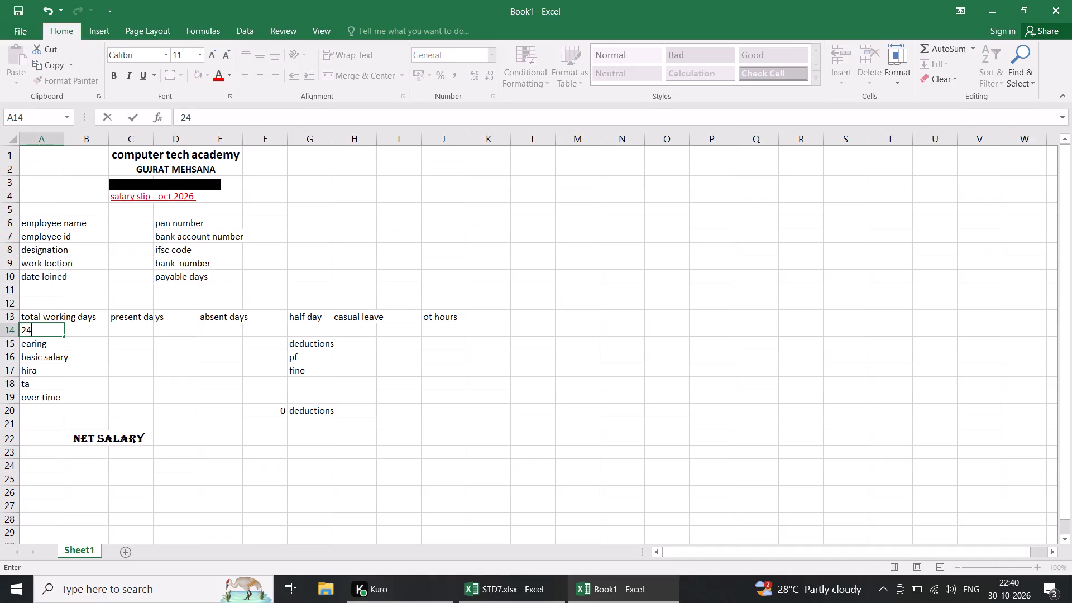
pyautogui.press('Right')
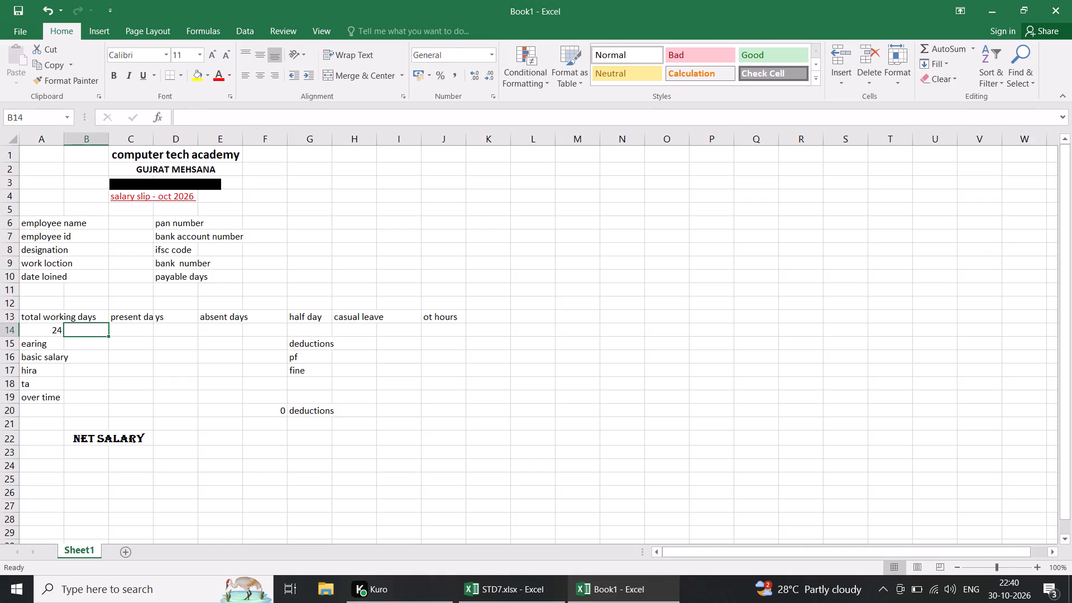
pyautogui.press('Right')
pyautogui.press('2')
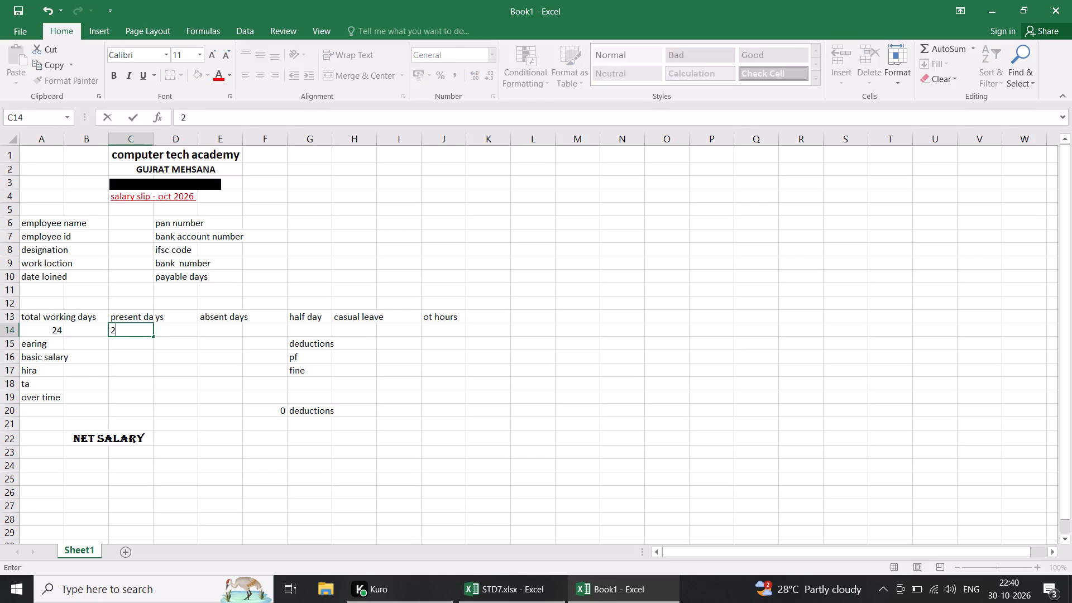
pyautogui.press('0')
pyautogui.press('Right')
pyautogui.press('Right')
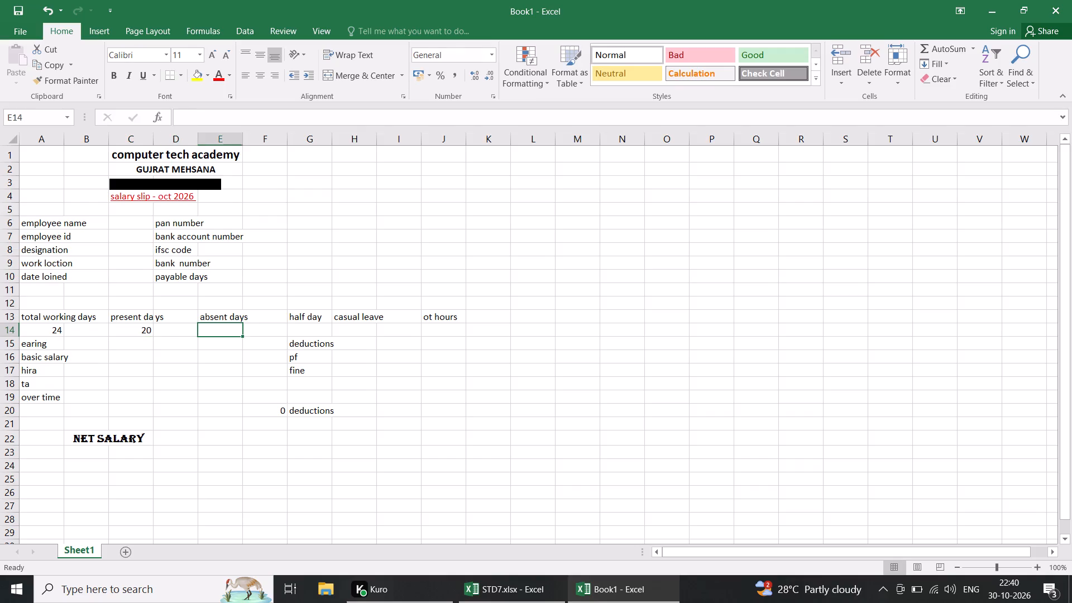
pyautogui.press('4')
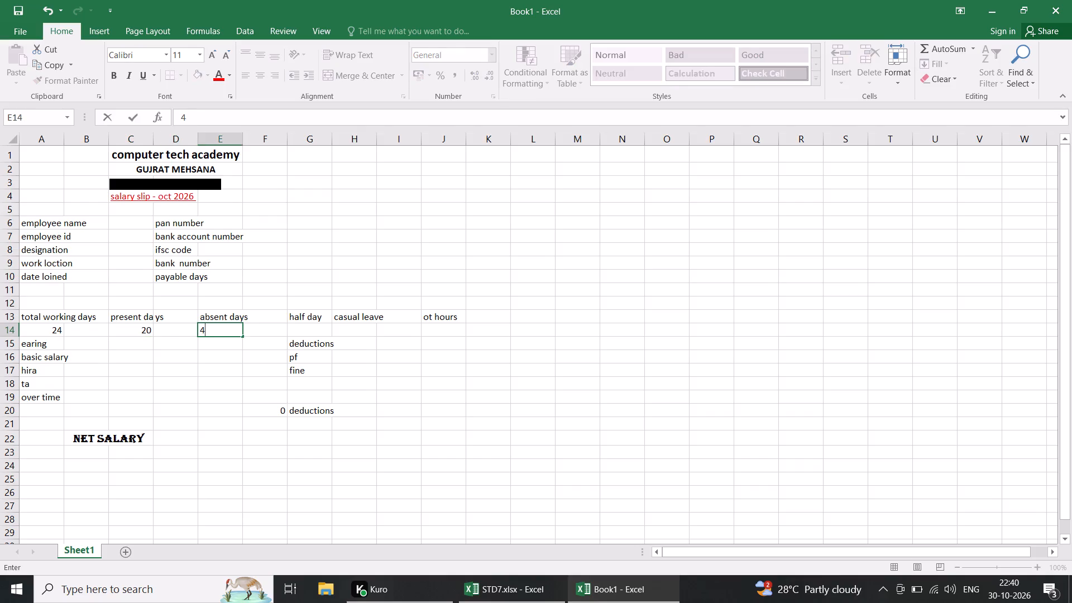
pyautogui.press('Right')
# Complete the attendance values in row 14 with half day 0, casual leave 2 and ot hours 0.
pyautogui.press('Right')
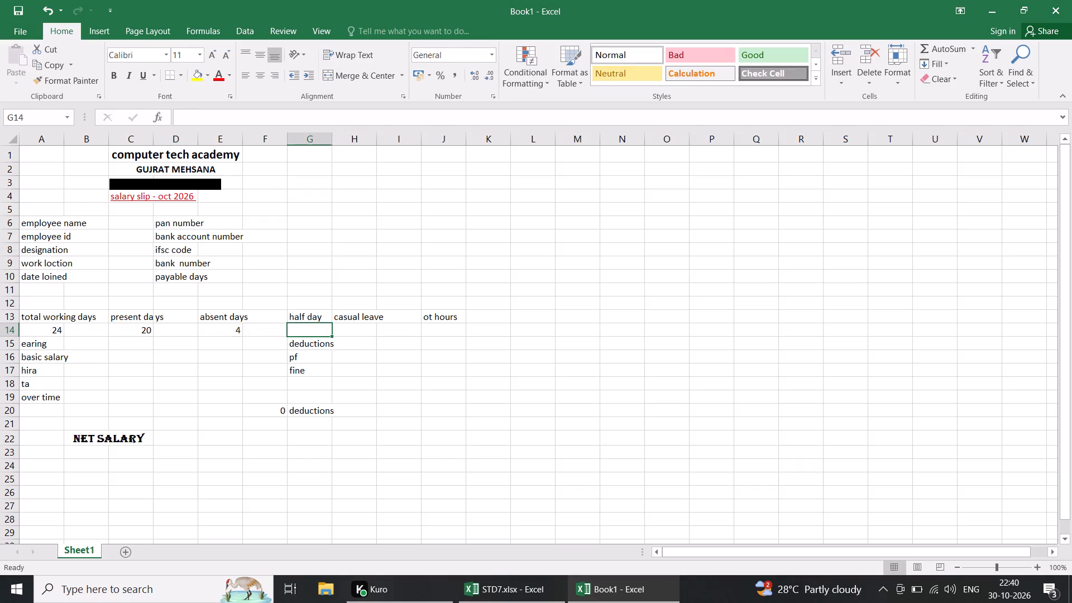
pyautogui.press('0')
pyautogui.press('Right')
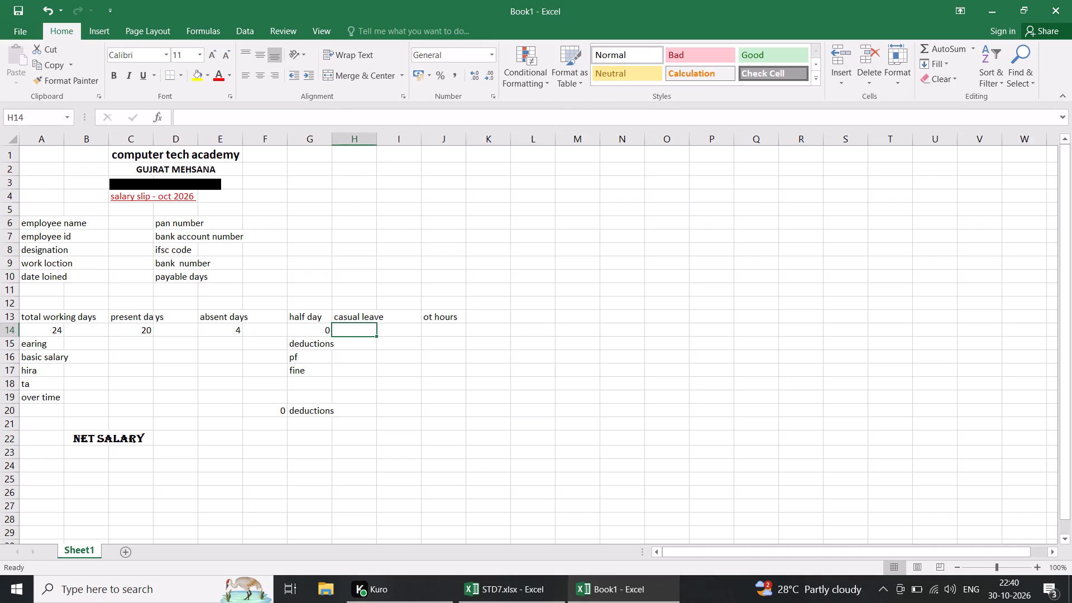
pyautogui.press('2')
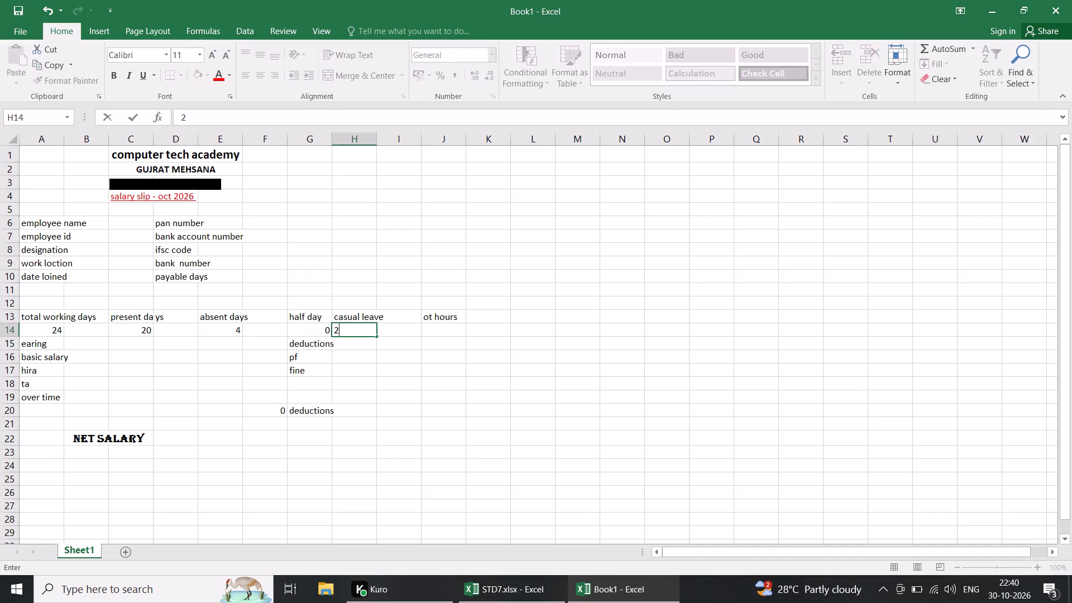
pyautogui.press('Right')
pyautogui.press('Right')
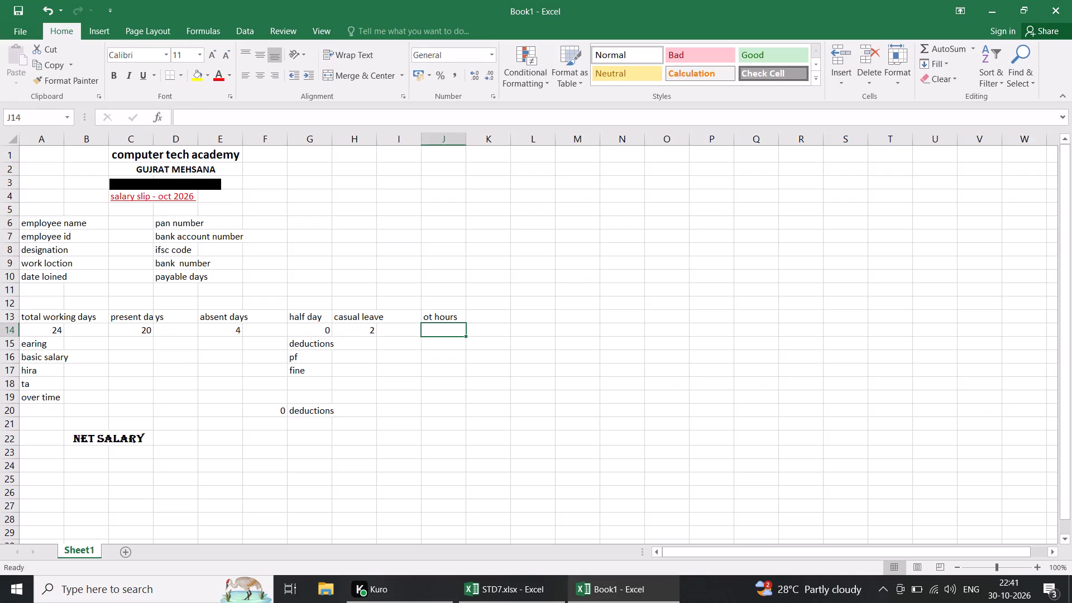
pyautogui.press('q')
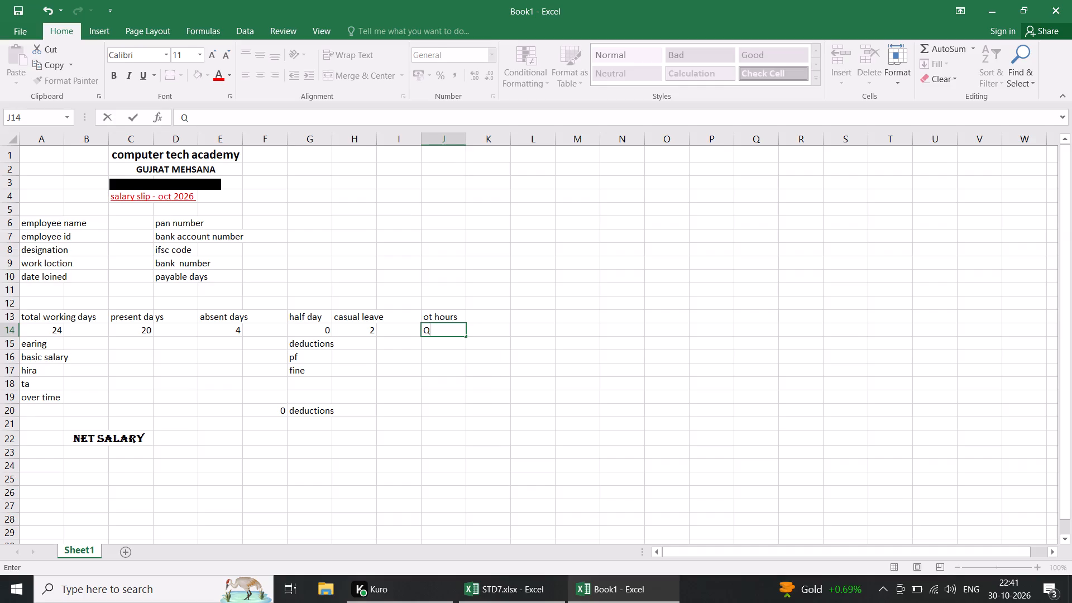
pyautogui.press('BackSpace')
pyautogui.press('0')
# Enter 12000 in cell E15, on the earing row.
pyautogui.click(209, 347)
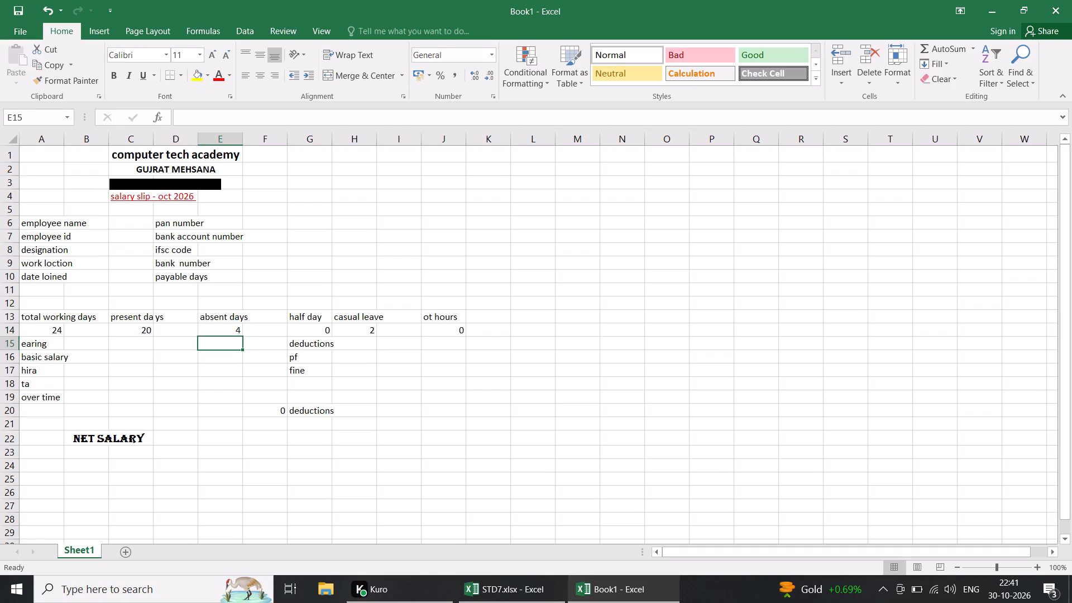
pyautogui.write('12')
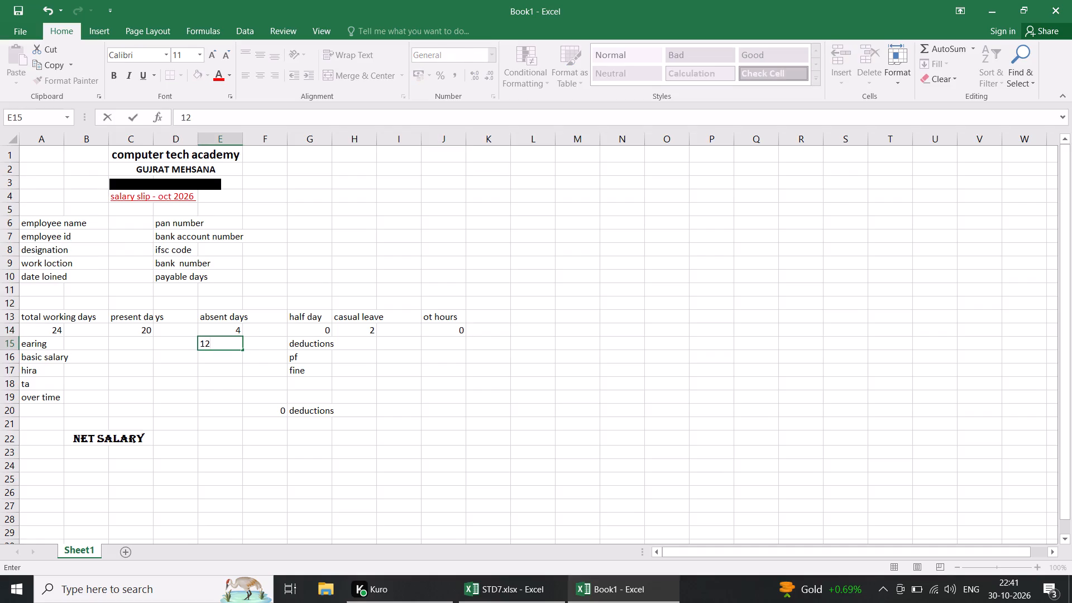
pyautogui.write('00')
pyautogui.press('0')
# Correct the earnings label in cell A17 to hra.
pyautogui.click(51, 372)
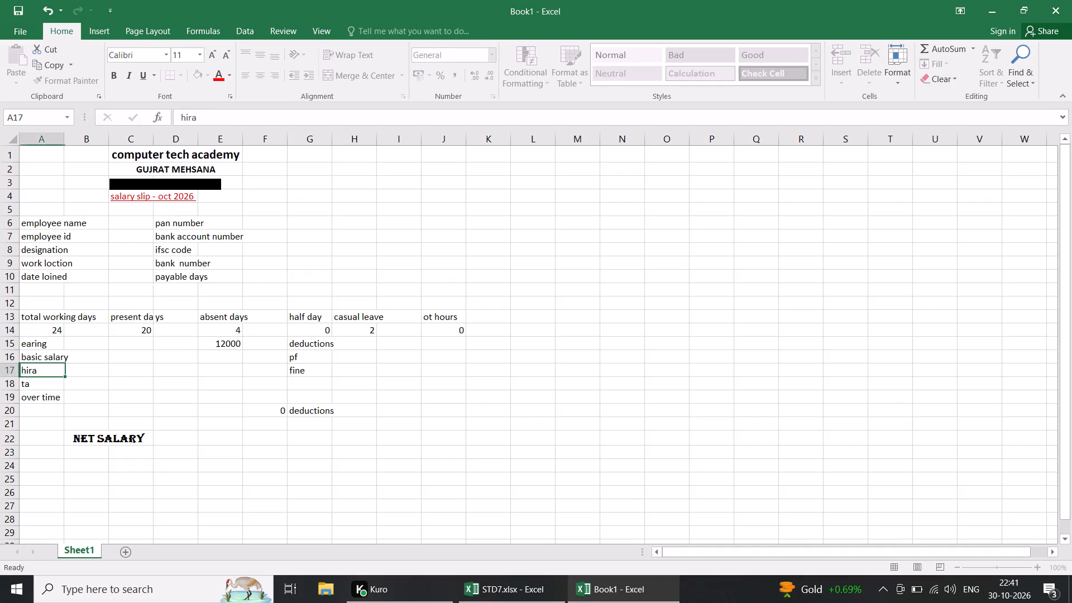
pyautogui.press('BackSpace')
pyautogui.press('BackSpace')
pyautogui.press('r')
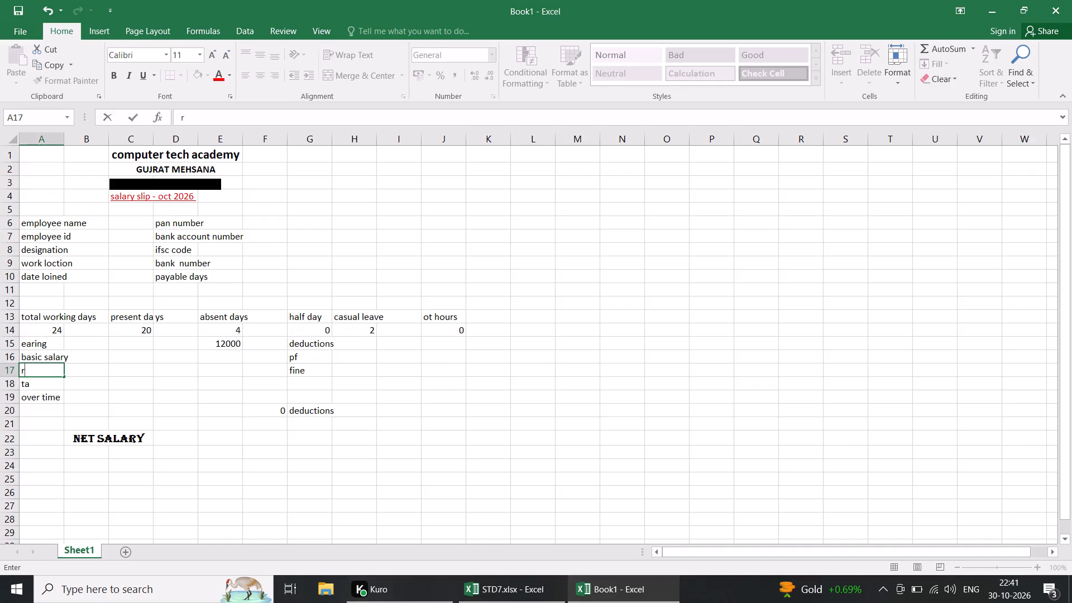
pyautogui.press('BackSpace')
pyautogui.write('hra')
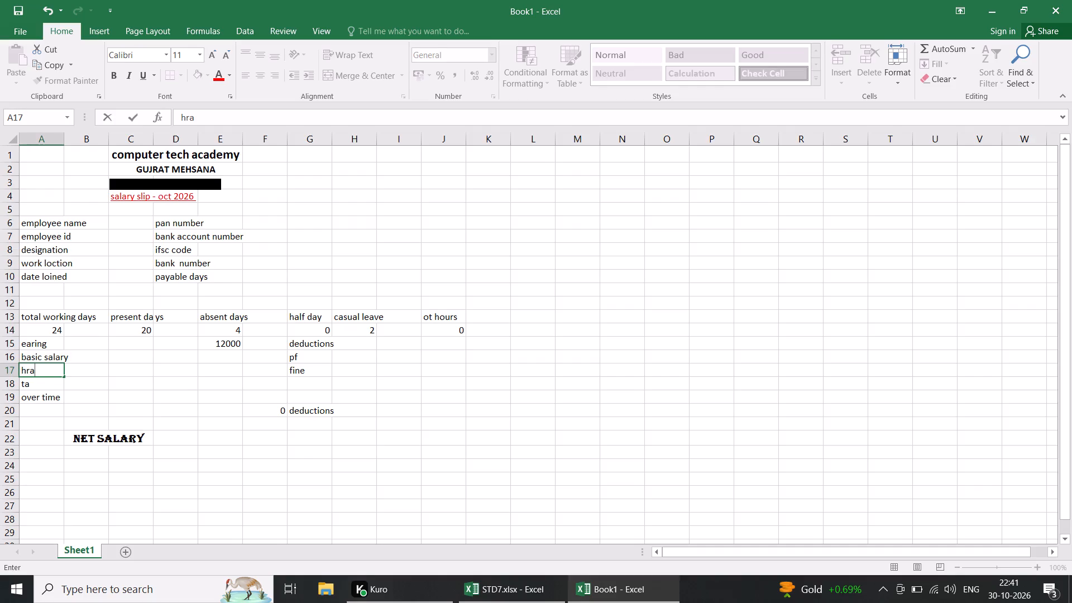
# Clear the misplaced amount from cell E15 and enter 12000 in E16 as the basic salary.
pyautogui.click(226, 346)
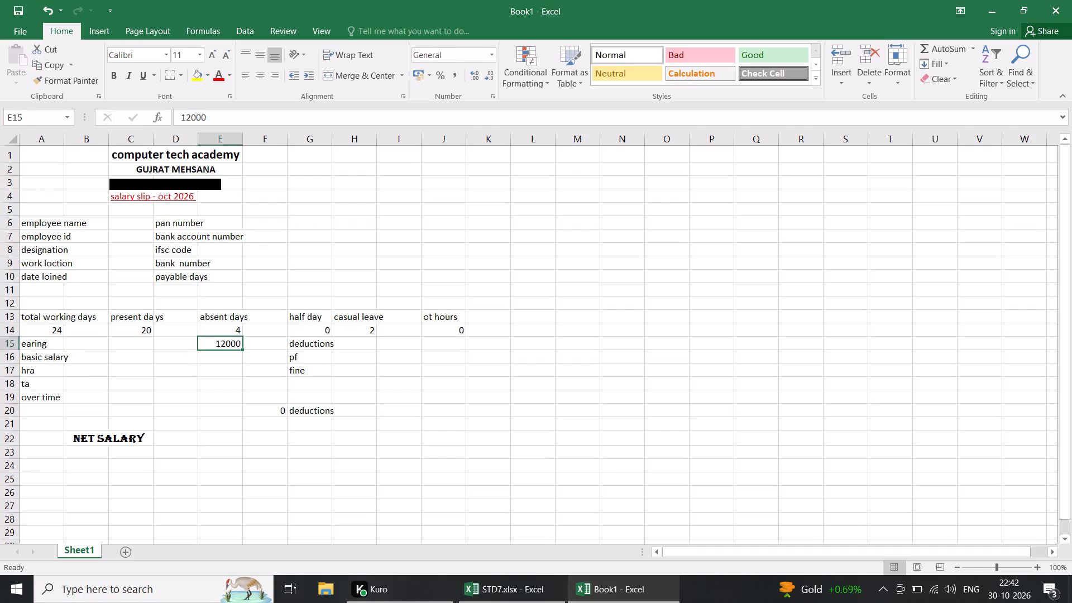
pyautogui.press('BackSpace')
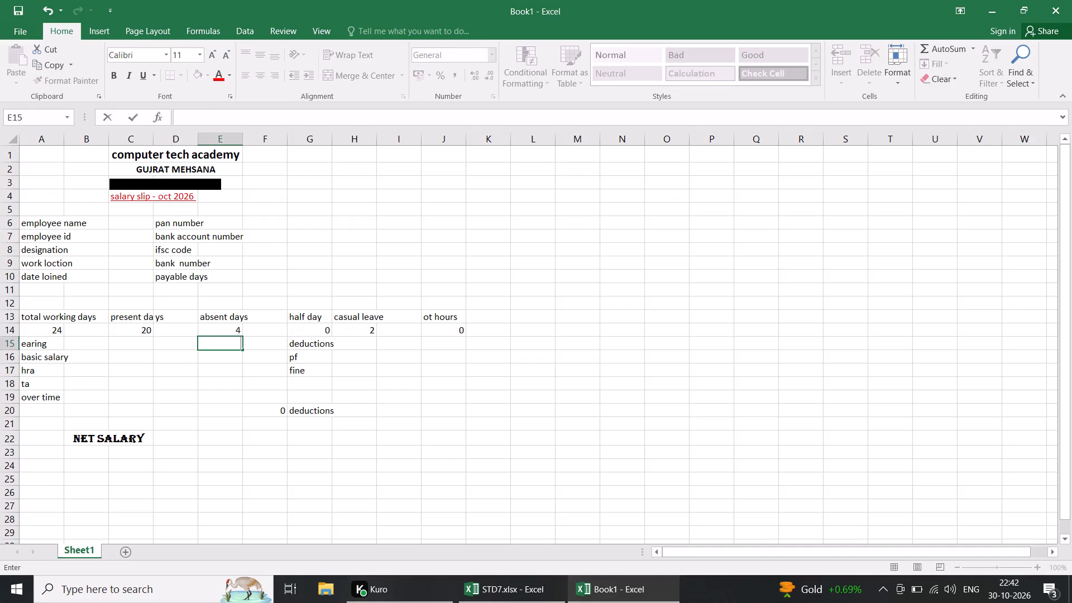
pyautogui.click(229, 358)
pyautogui.write('12')
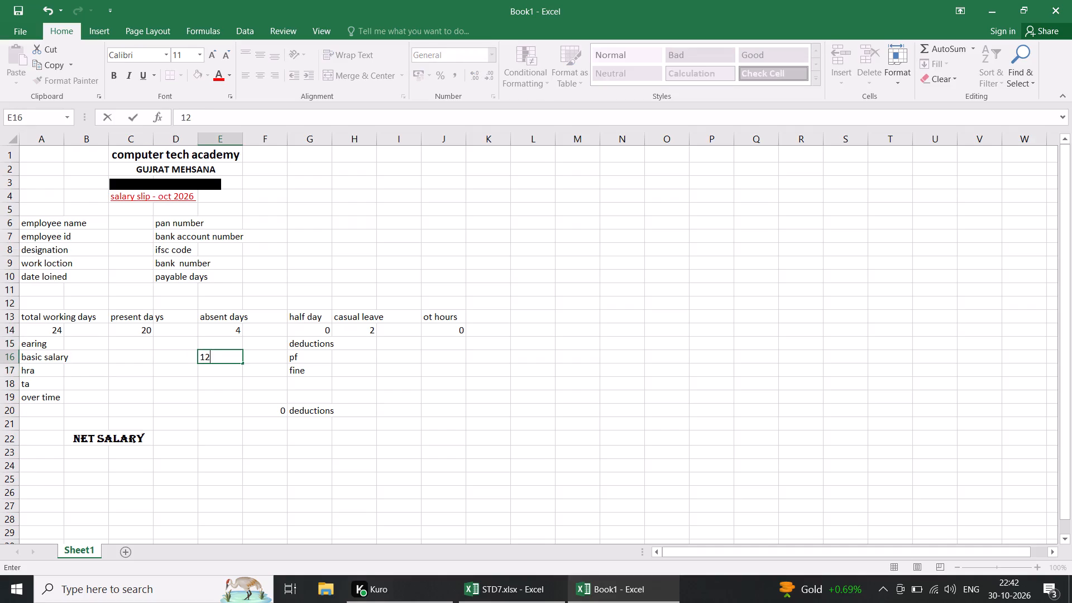
pyautogui.write('000')
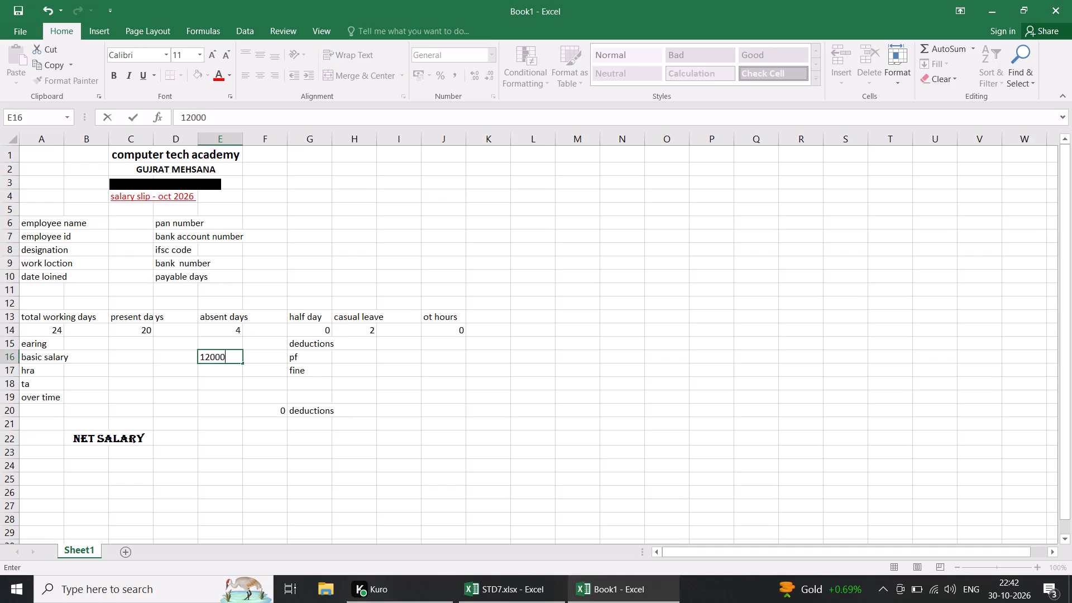
# Fill in the remaining earnings in column E: hra 8000, ta 2000 and over time 0.
pyautogui.click(233, 368)
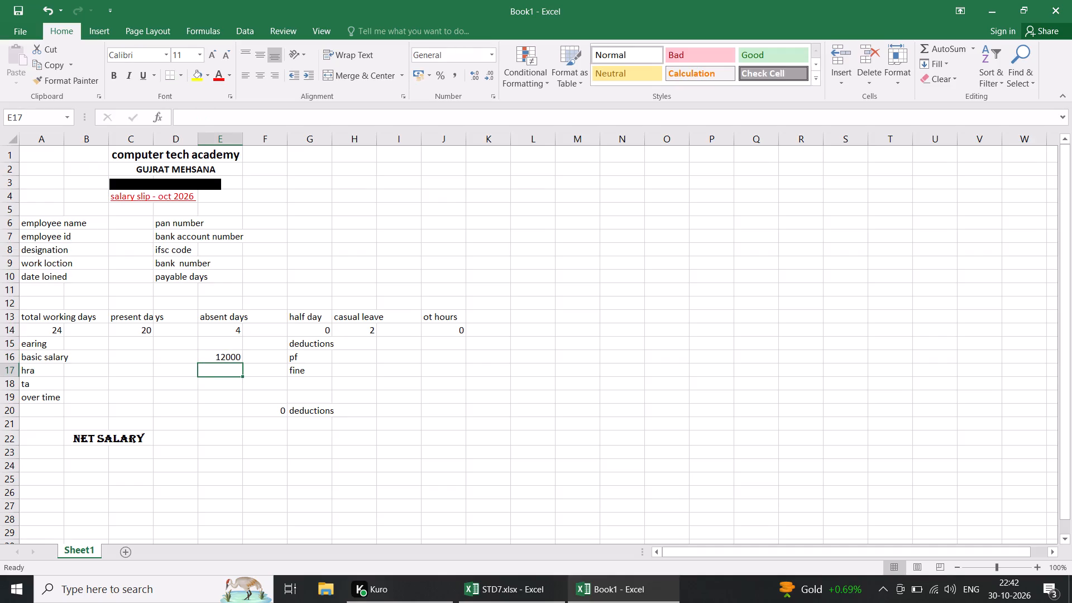
pyautogui.write('8000')
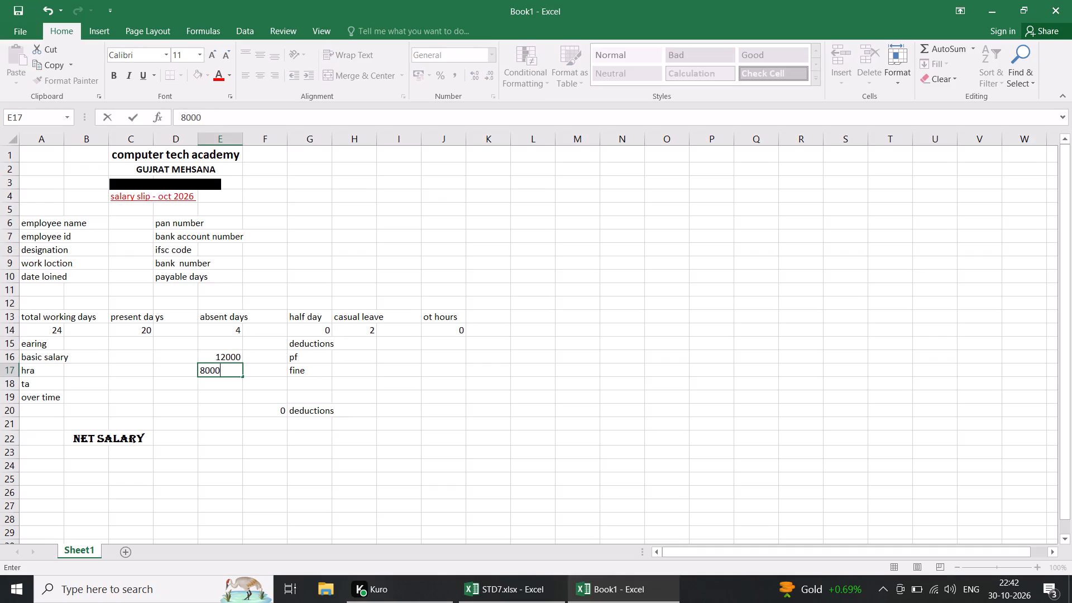
pyautogui.press('Down')
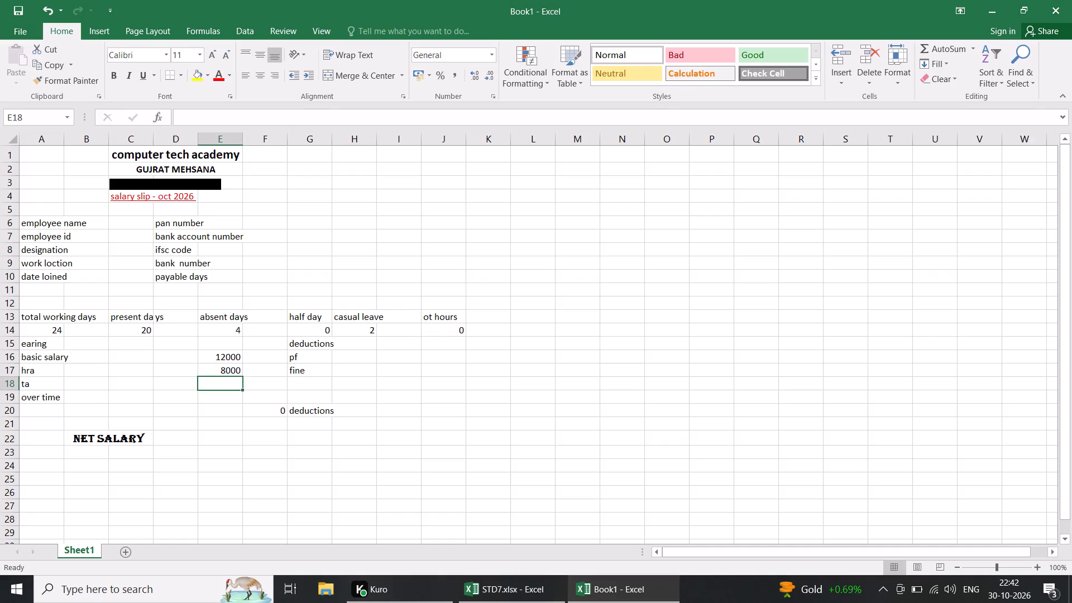
pyautogui.press('2')
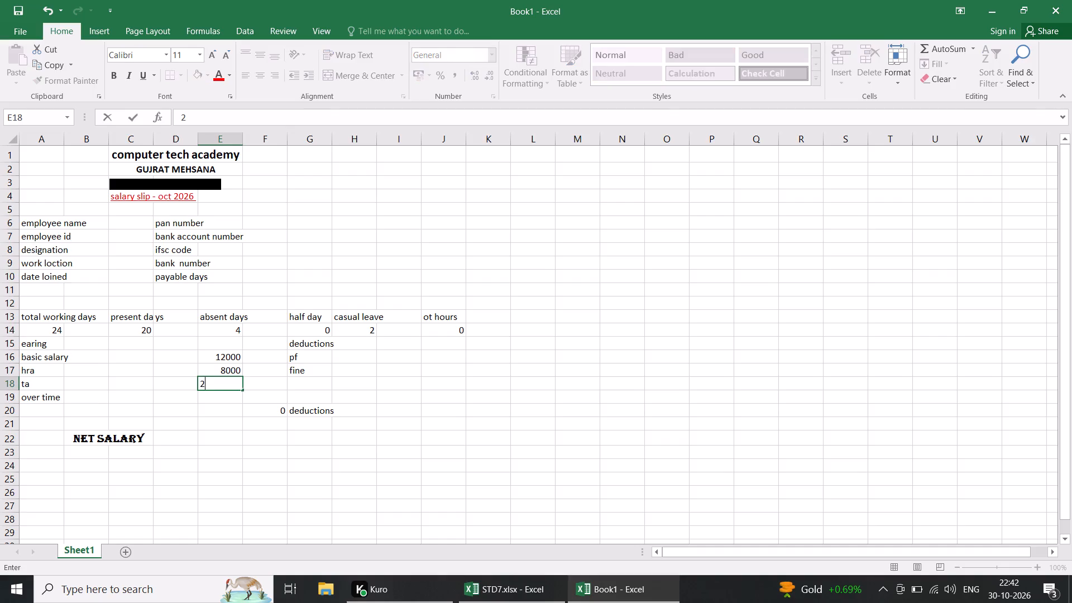
pyautogui.write('000')
pyautogui.press('Down')
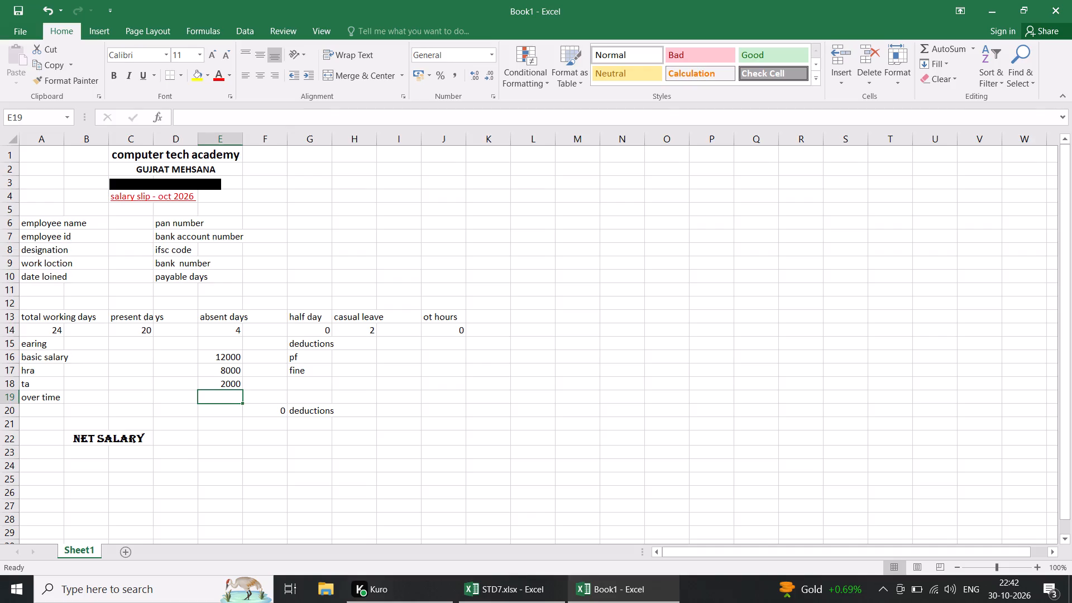
pyautogui.press('0')
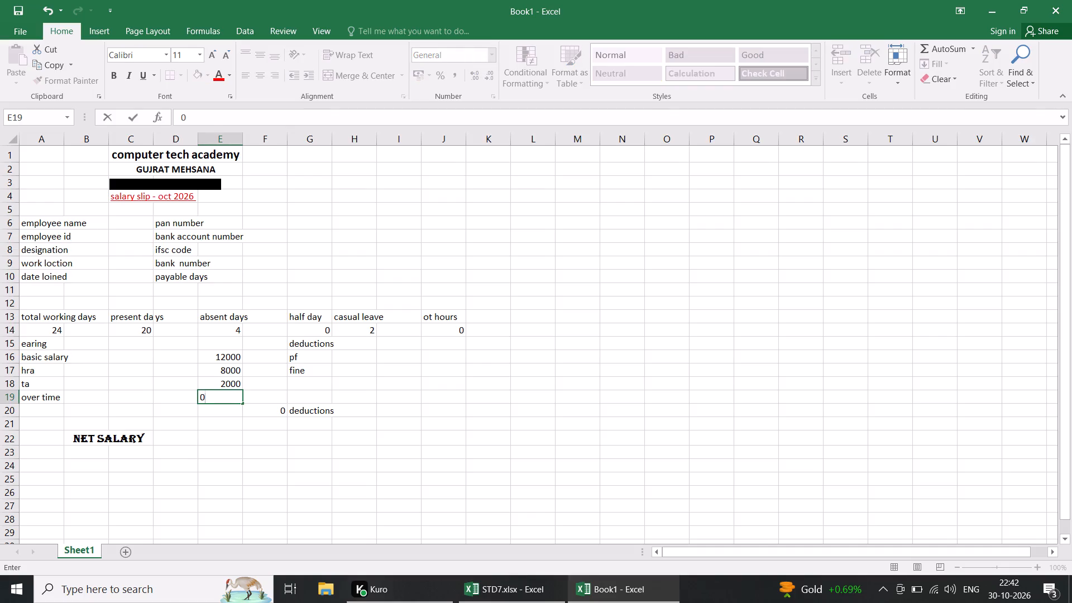
pyautogui.press('Down')
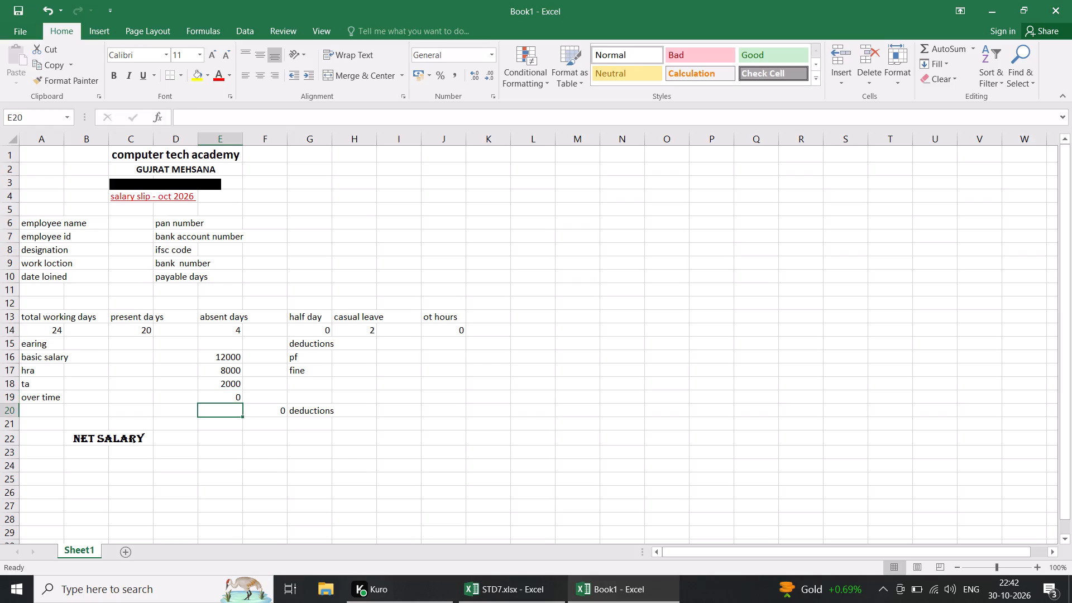
# Enter 22000 in cell E20 as the earnings total.
pyautogui.press('2')
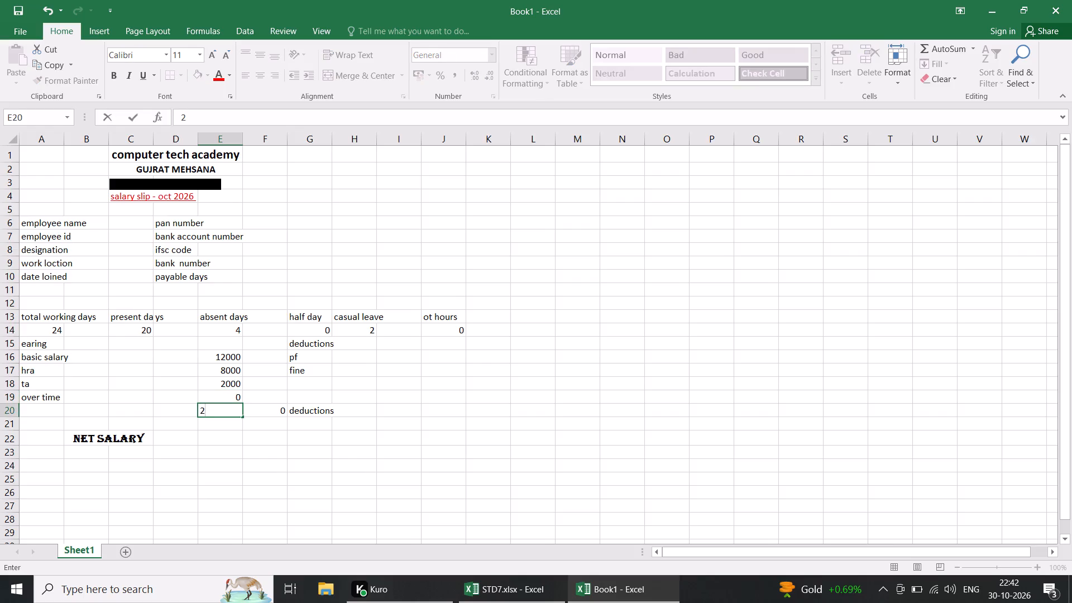
pyautogui.press('2')
pyautogui.write('00')
pyautogui.press('0')
pyautogui.press('Right')
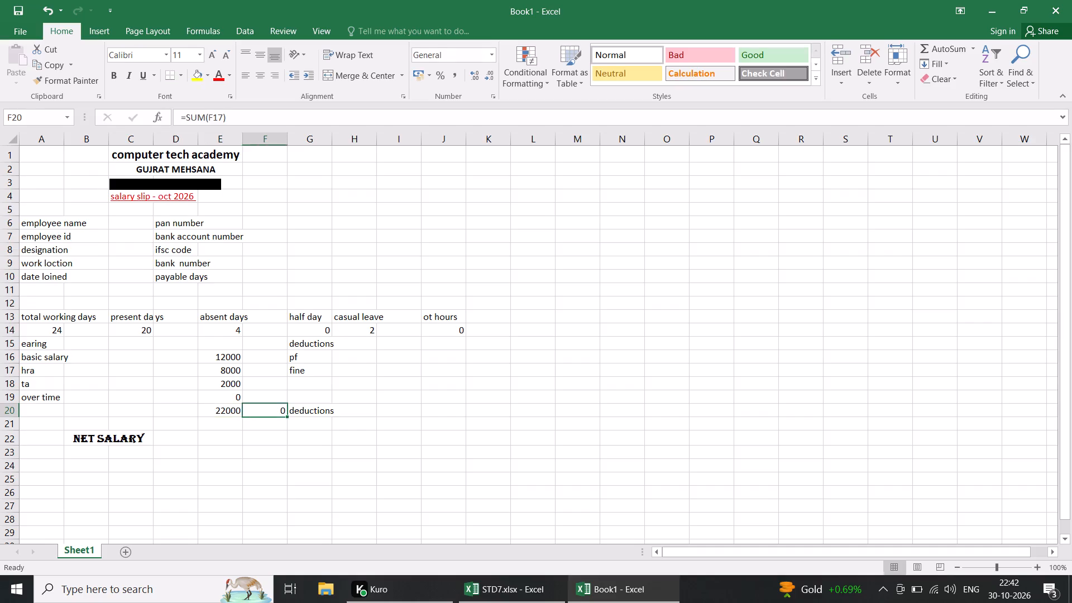
# Enter 2500 in cell J16 as the pf deduction.
pyautogui.press('Right')
pyautogui.press('Right')
pyautogui.press('Right')
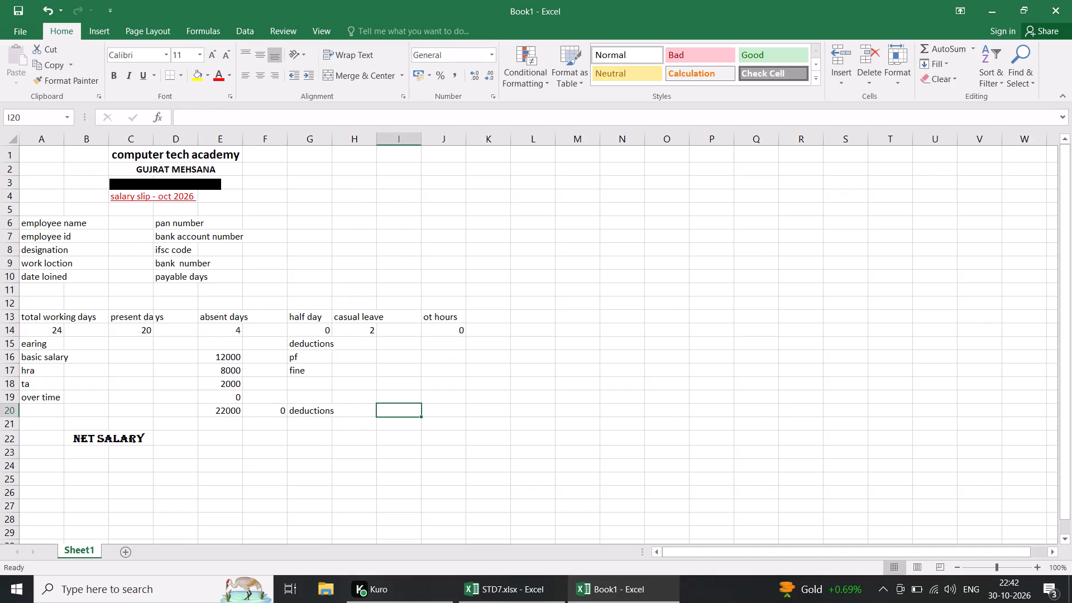
pyautogui.press('Right')
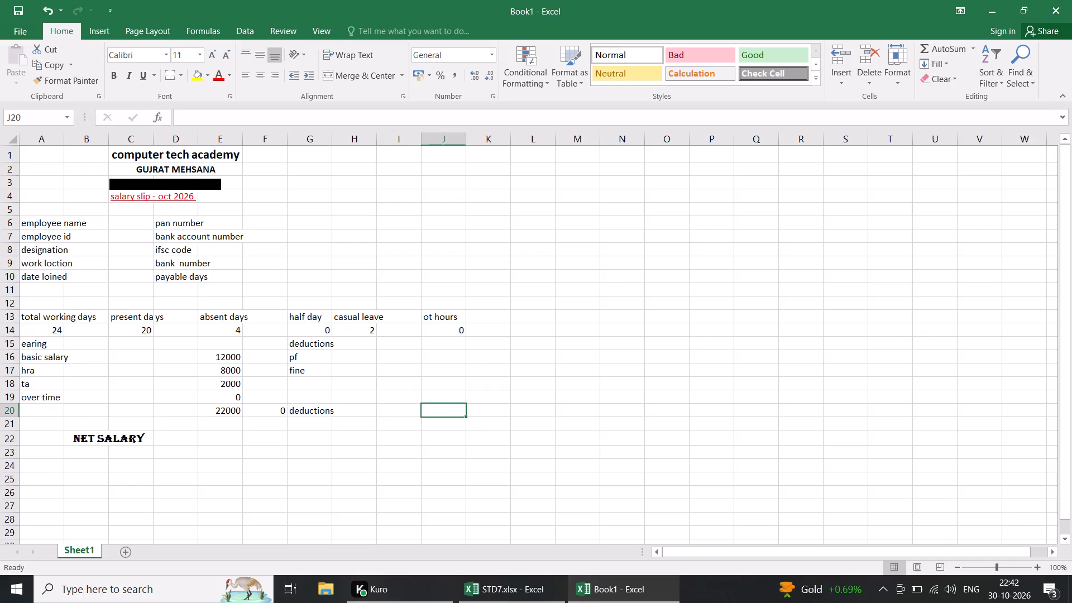
pyautogui.press('Up')
pyautogui.press('Up')
pyautogui.press('Up')
pyautogui.press('Up')
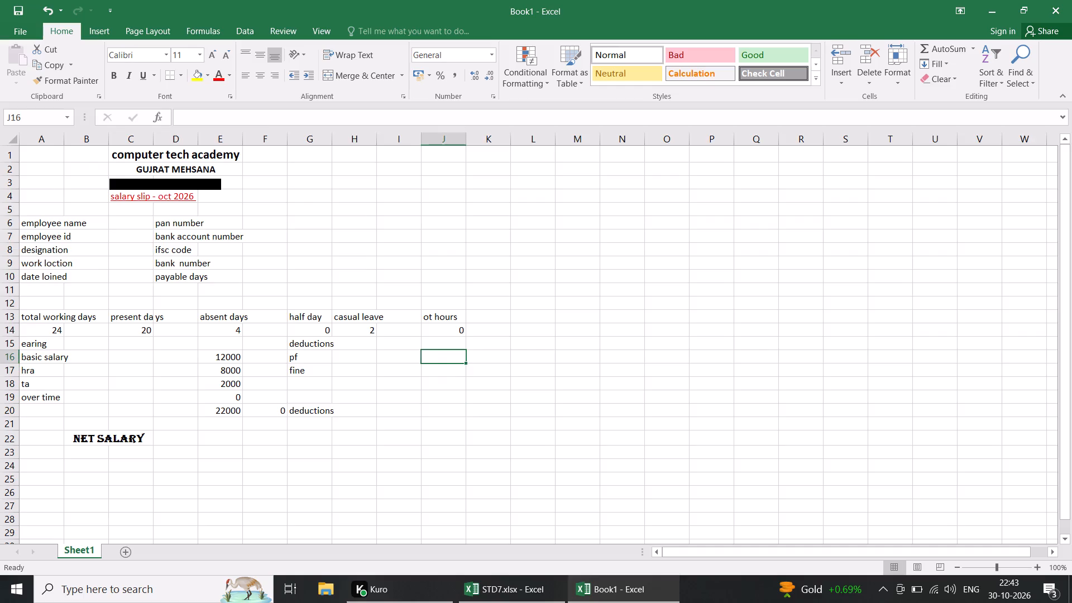
pyautogui.press('2')
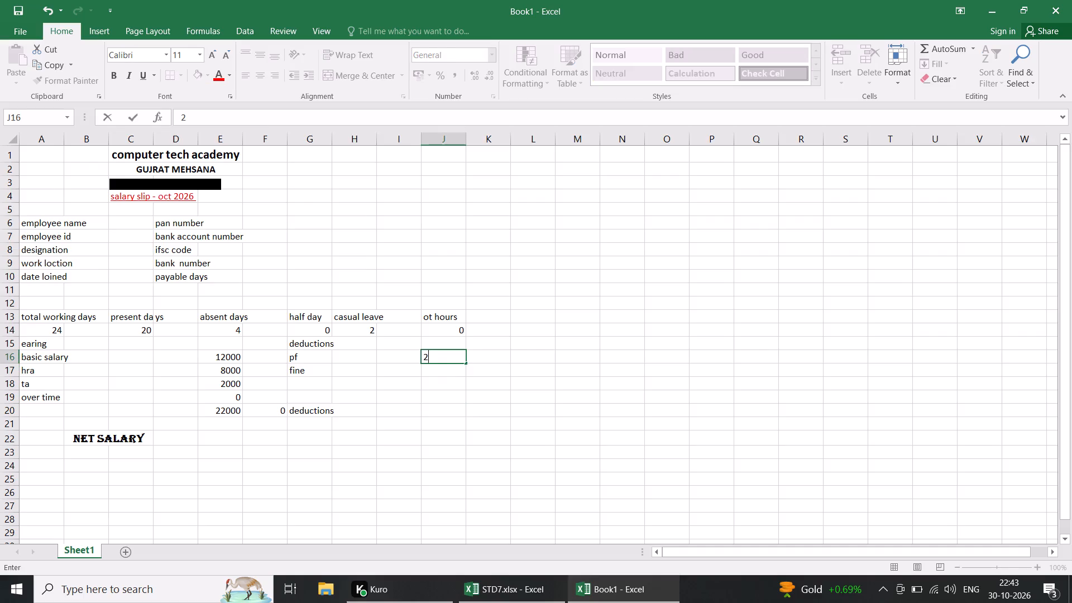
pyautogui.press('5')
pyautogui.write('00')
pyautogui.press('Down')
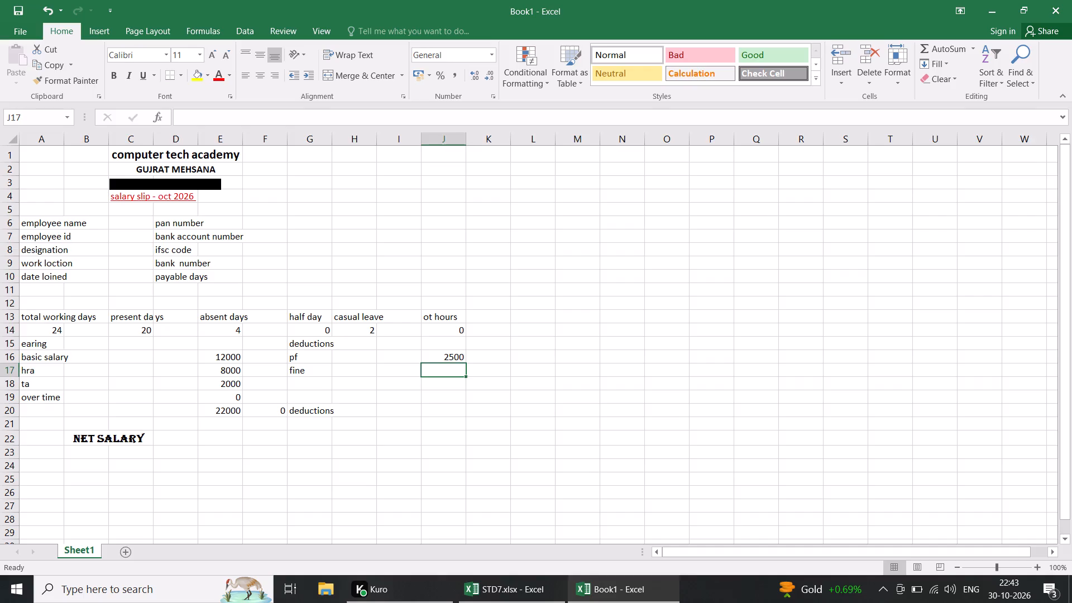
# Enter 2500 in cell J20 as the deductions total.
pyautogui.click(430, 418)
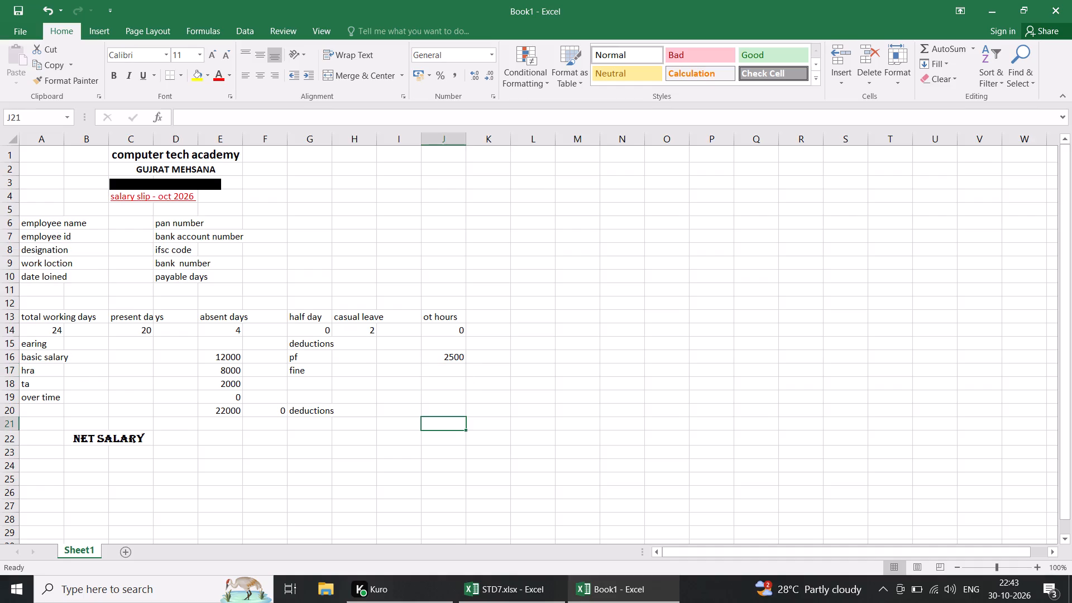
pyautogui.click(437, 408)
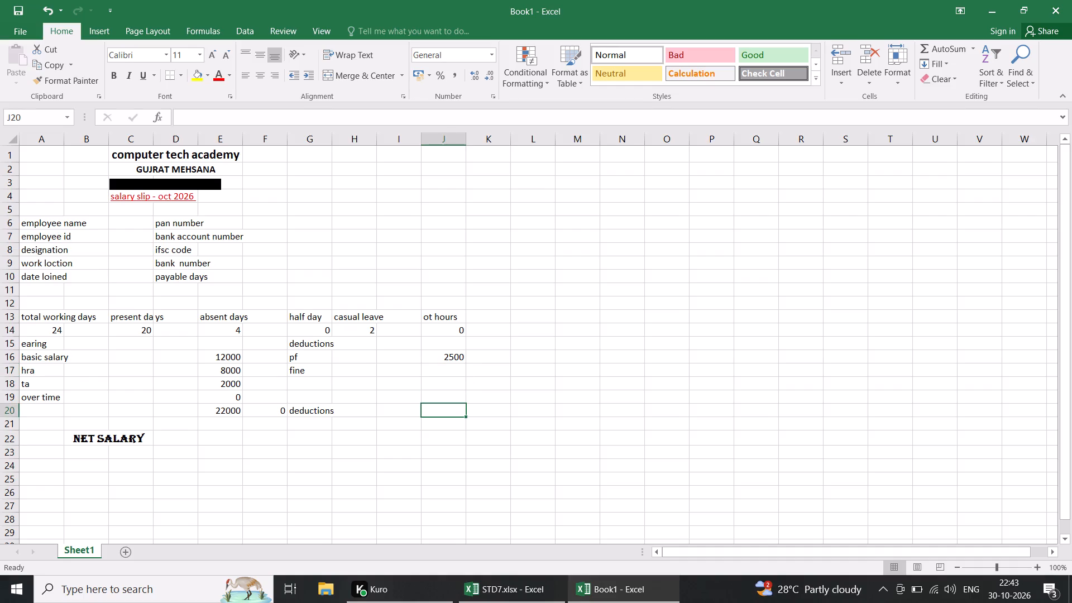
pyautogui.press('2')
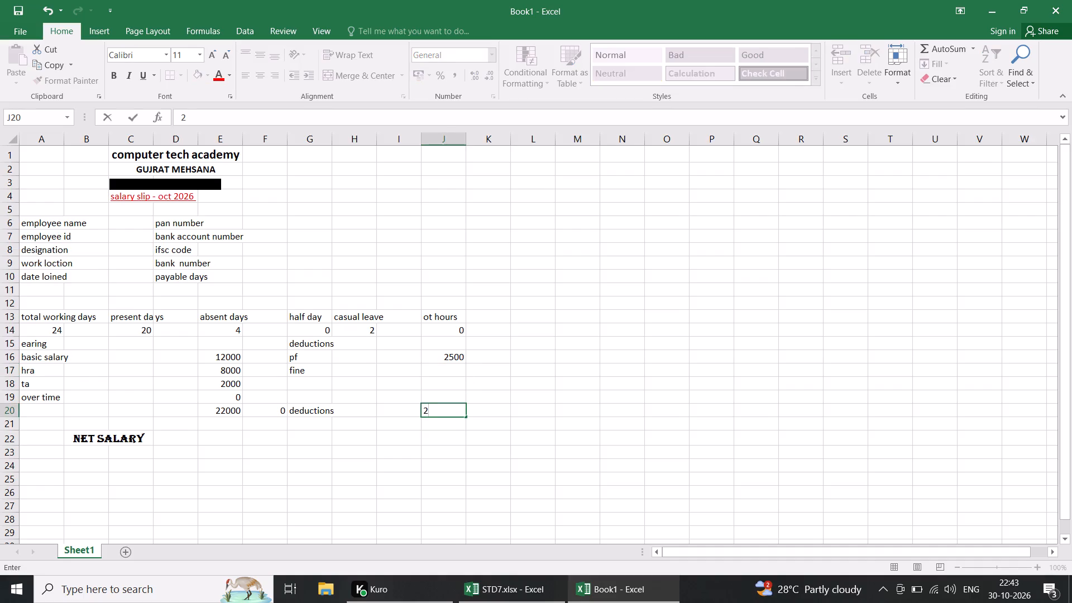
pyautogui.press('5')
pyautogui.write('00')
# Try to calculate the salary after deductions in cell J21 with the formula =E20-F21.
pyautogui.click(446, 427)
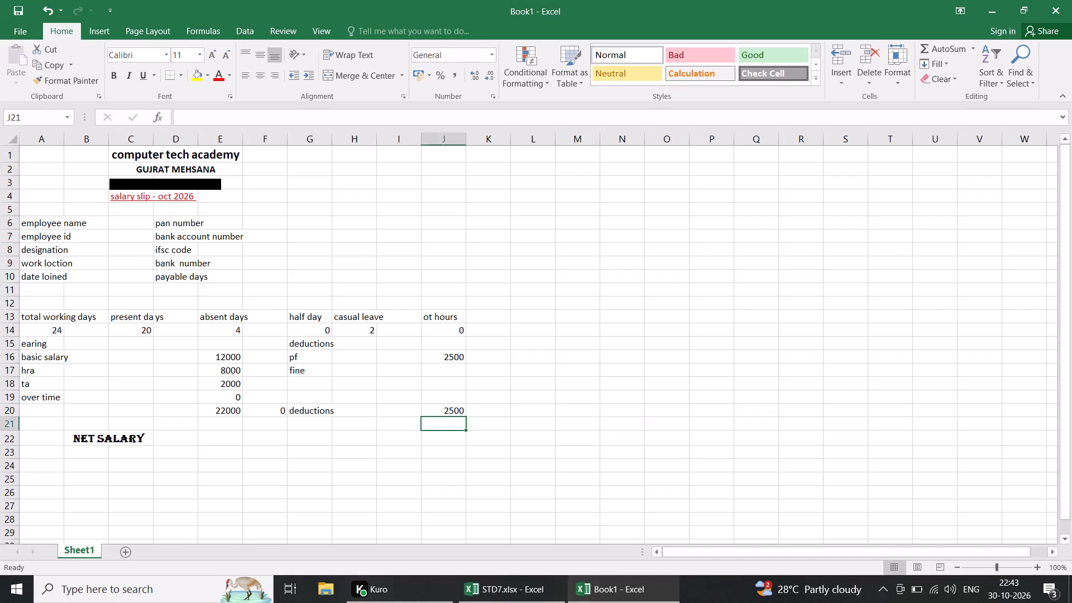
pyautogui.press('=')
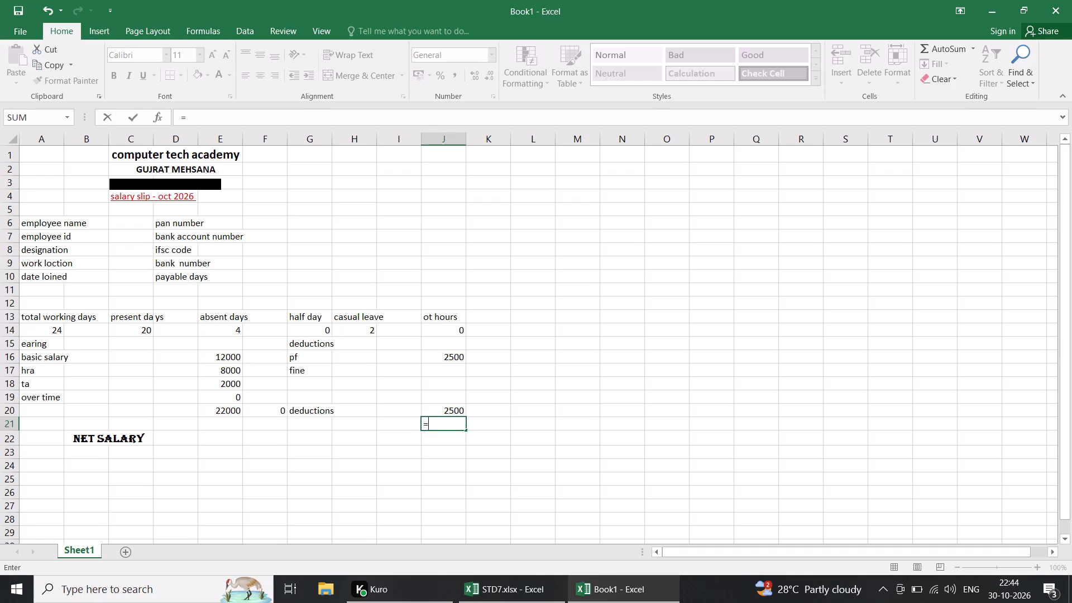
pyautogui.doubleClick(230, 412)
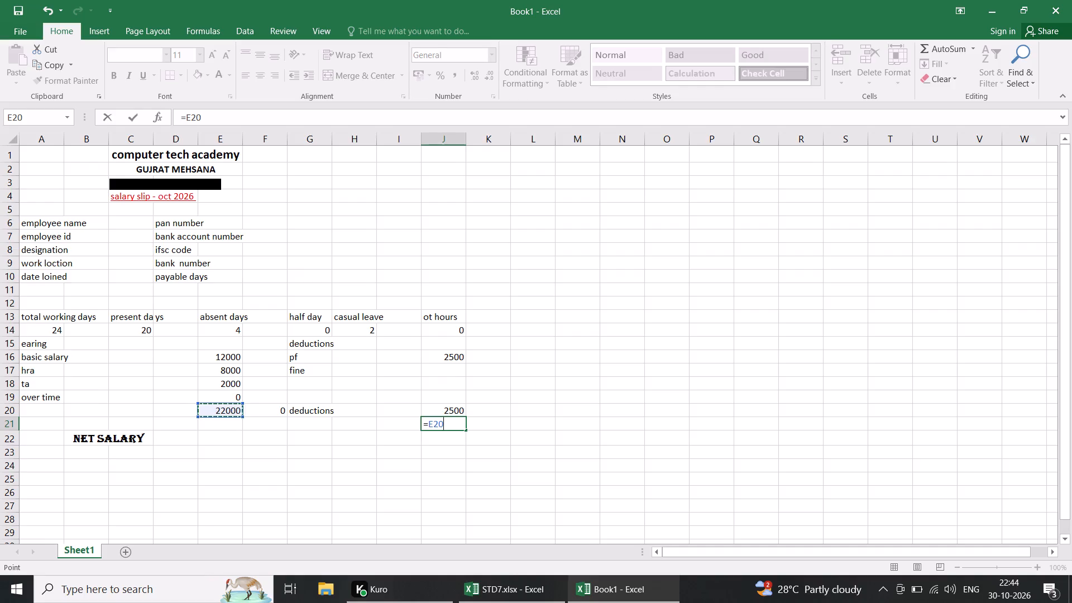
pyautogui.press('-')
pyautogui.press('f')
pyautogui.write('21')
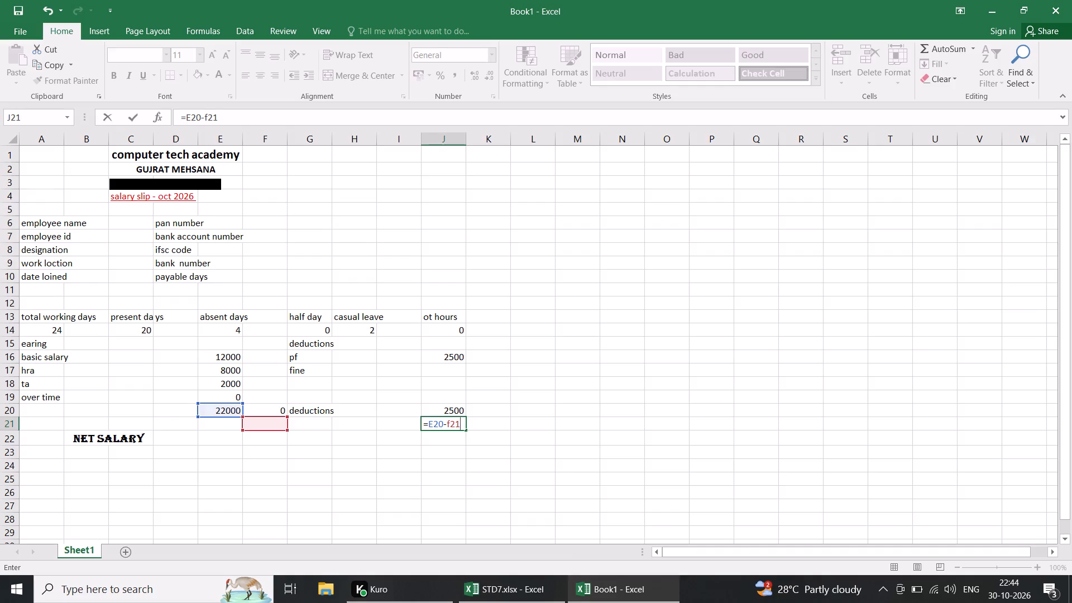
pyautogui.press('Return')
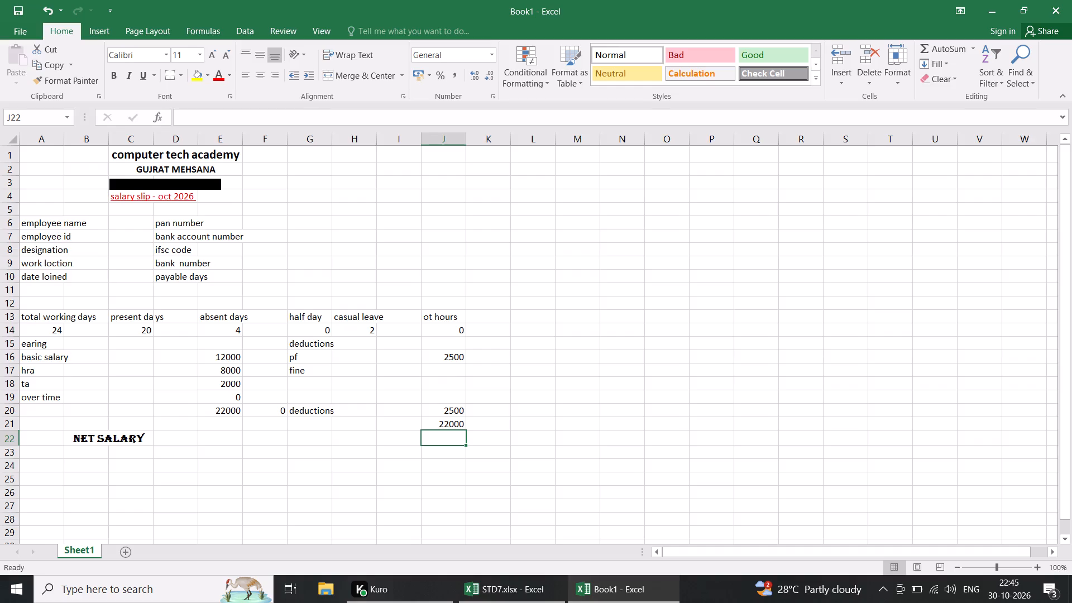
# Replace the formula in cell J21 with =E20-J20 to subtract the deductions total from the earnings total.
pyautogui.click(442, 427)
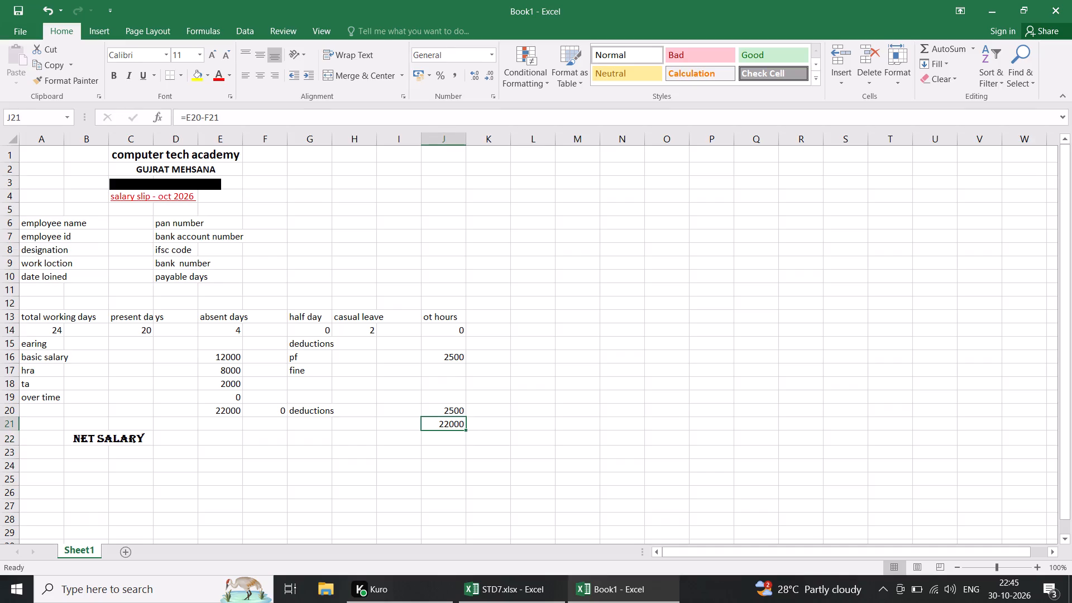
pyautogui.press('BackSpace')
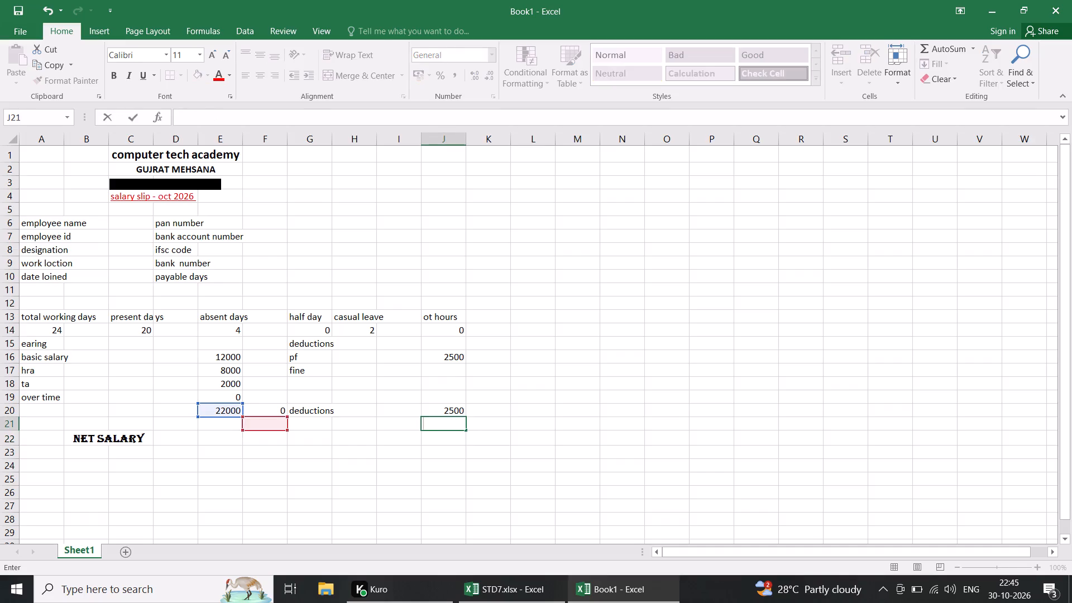
pyautogui.press('=')
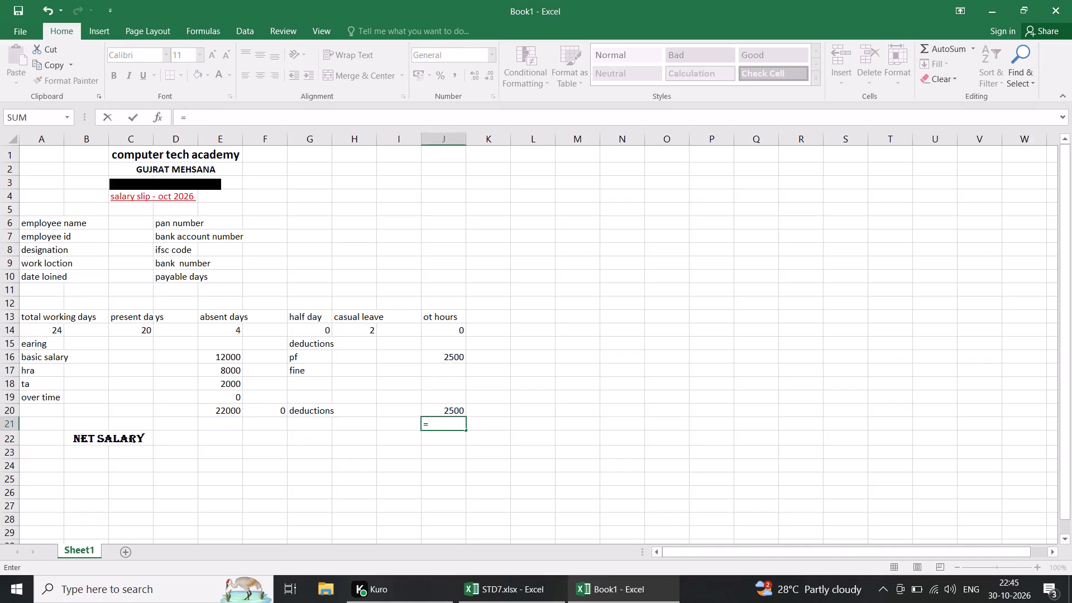
pyautogui.click(231, 412)
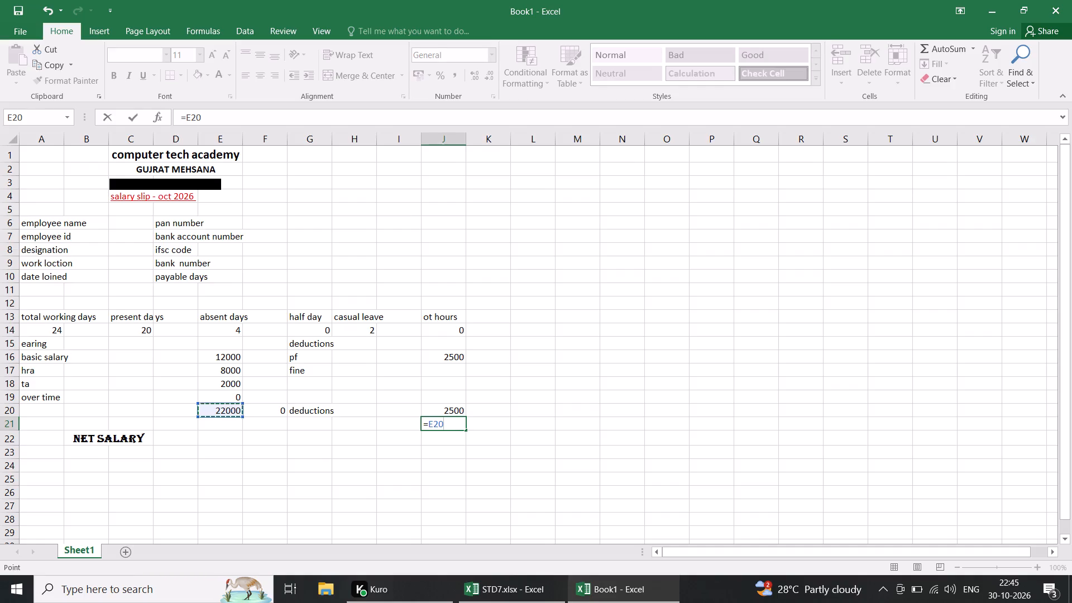
pyautogui.press('-')
pyautogui.click(451, 411)
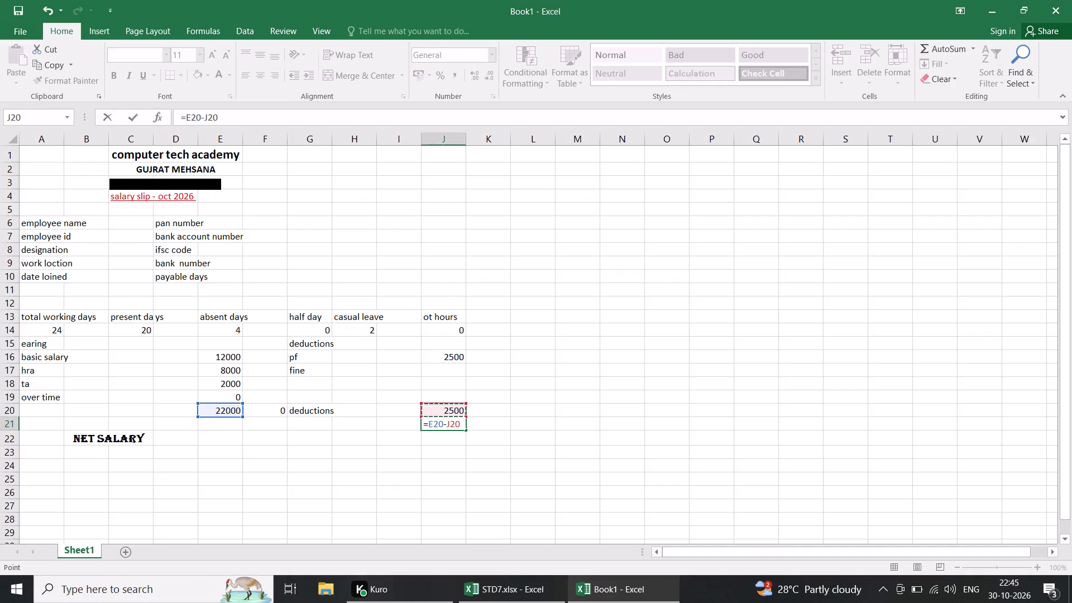
pyautogui.press('Return')
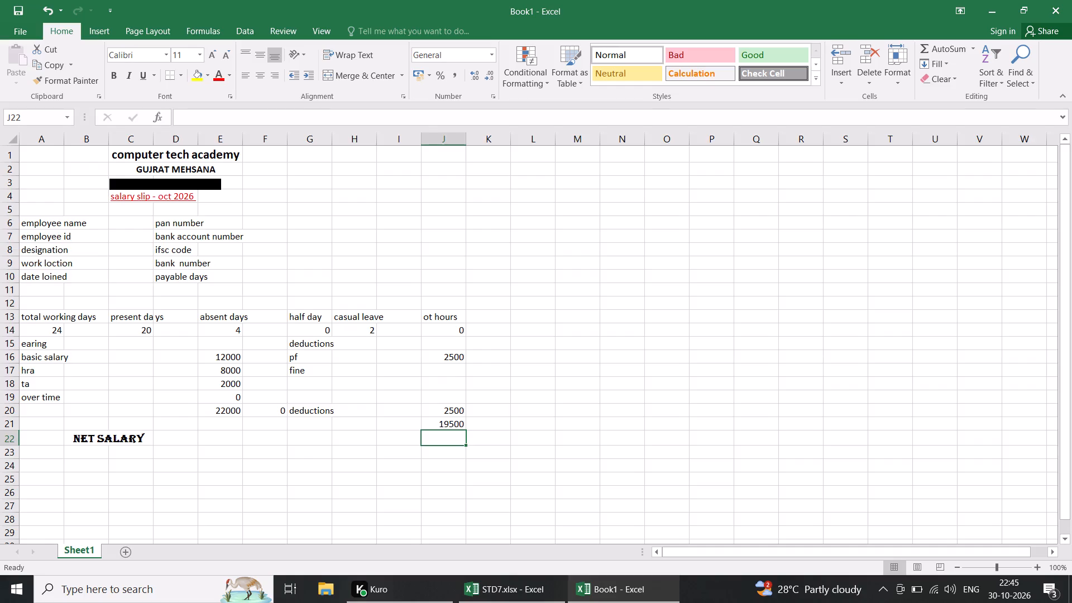
# Enter the net pay note "employe net pay (earing -deductions" in cell C24, below the NET SALARY heading.
pyautogui.click(138, 460)
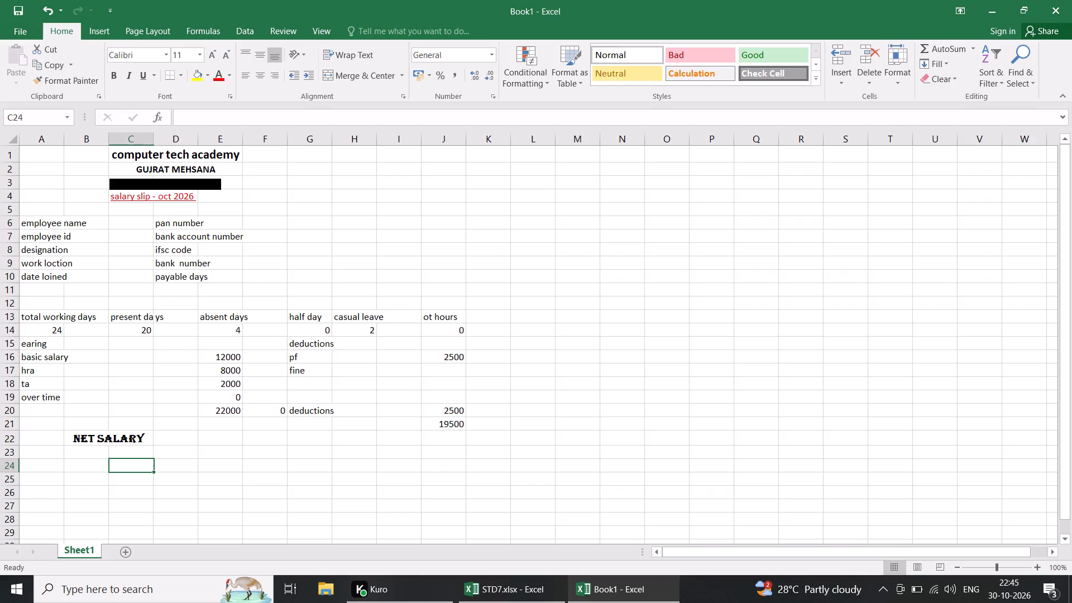
pyautogui.press('e')
pyautogui.press('m')
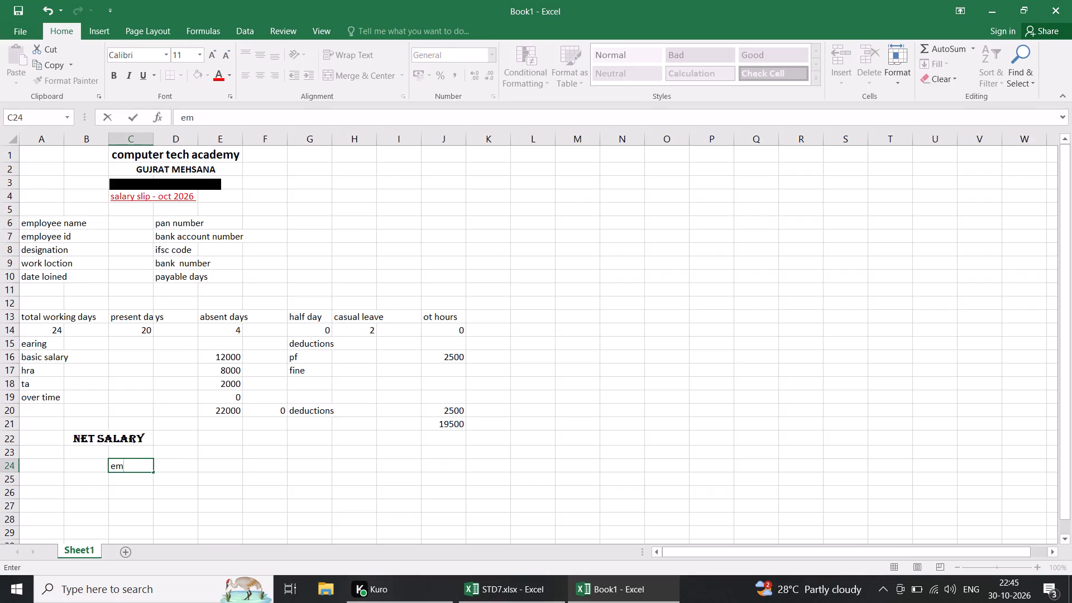
pyautogui.write('pl')
pyautogui.write('oyr')
pyautogui.press('BackSpace')
pyautogui.press('e')
pyautogui.press('space')
pyautogui.write('n')
pyautogui.write('et')
pyautogui.press('space')
pyautogui.write('pay')
pyautogui.press('space')
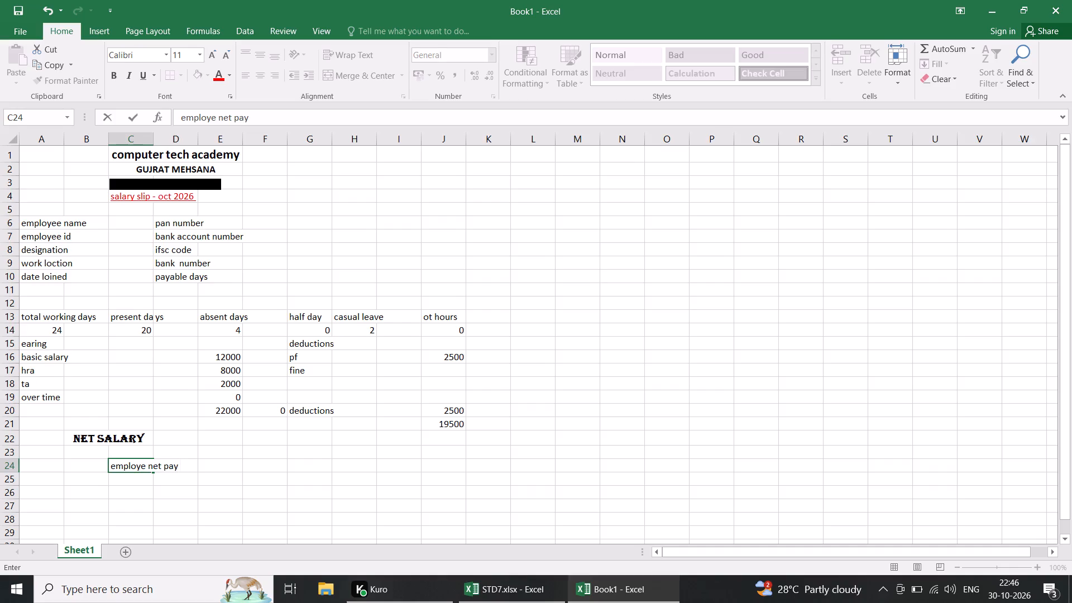
pyautogui.press('9')
pyautogui.press('BackSpace')
pyautogui.hotkey('shift', '(')
pyautogui.press('e')
pyautogui.press('BackSpace')
pyautogui.write('ea')
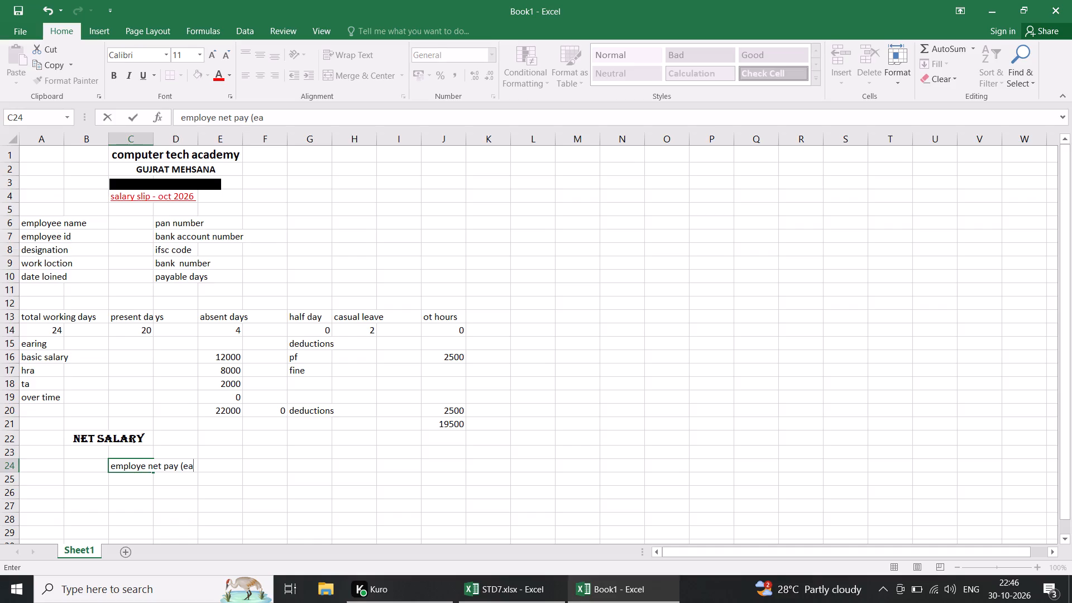
pyautogui.press('r')
pyautogui.write('ing')
pyautogui.press('space')
pyautogui.press('-')
pyautogui.write('de')
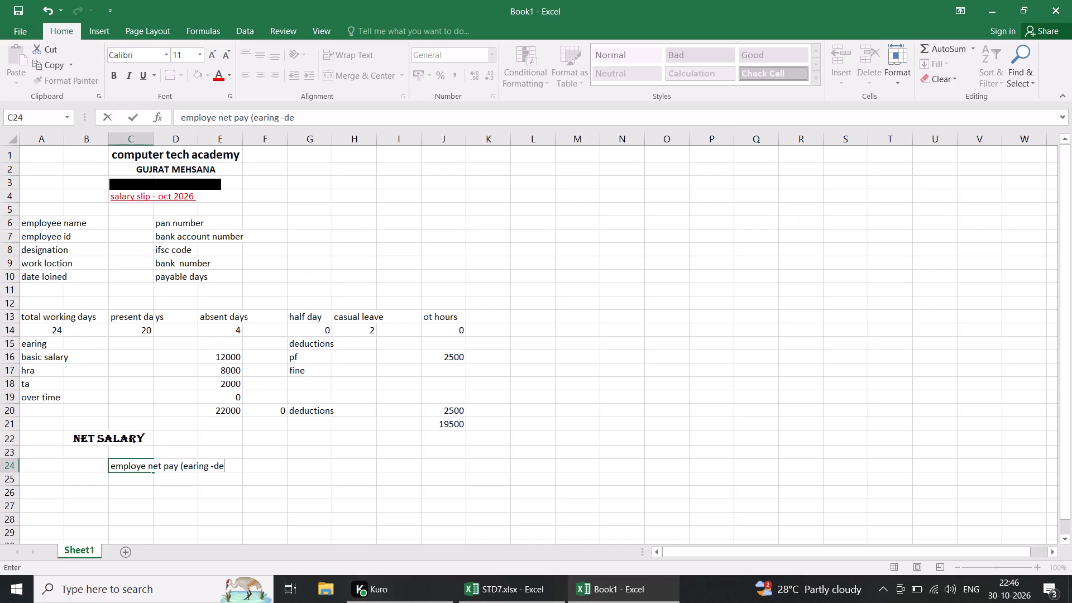
pyautogui.write('du')
pyautogui.write('ct')
pyautogui.write('ions')
pyautogui.press('space')
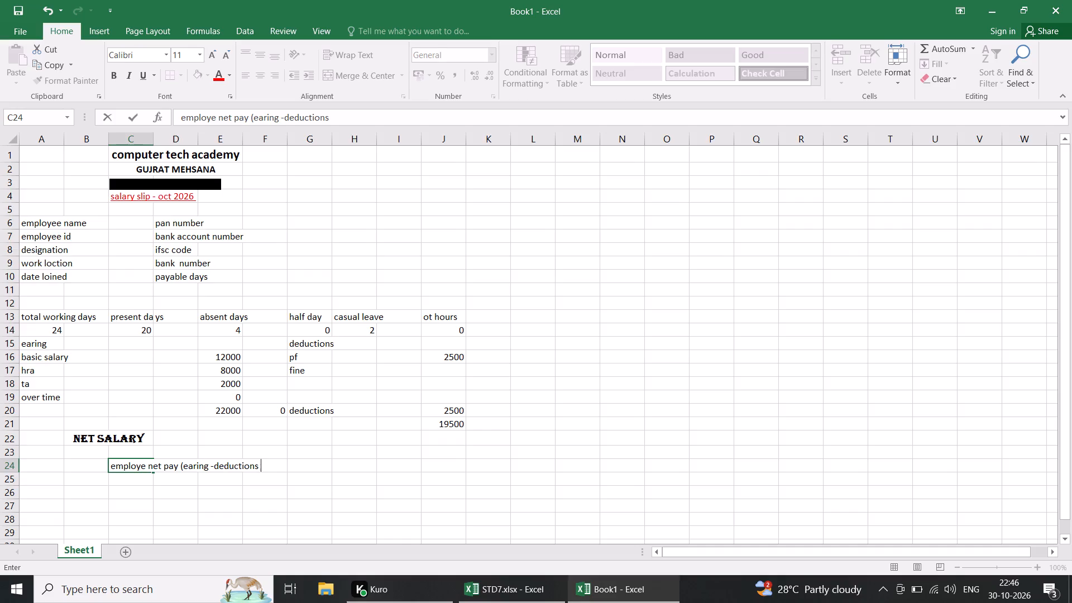
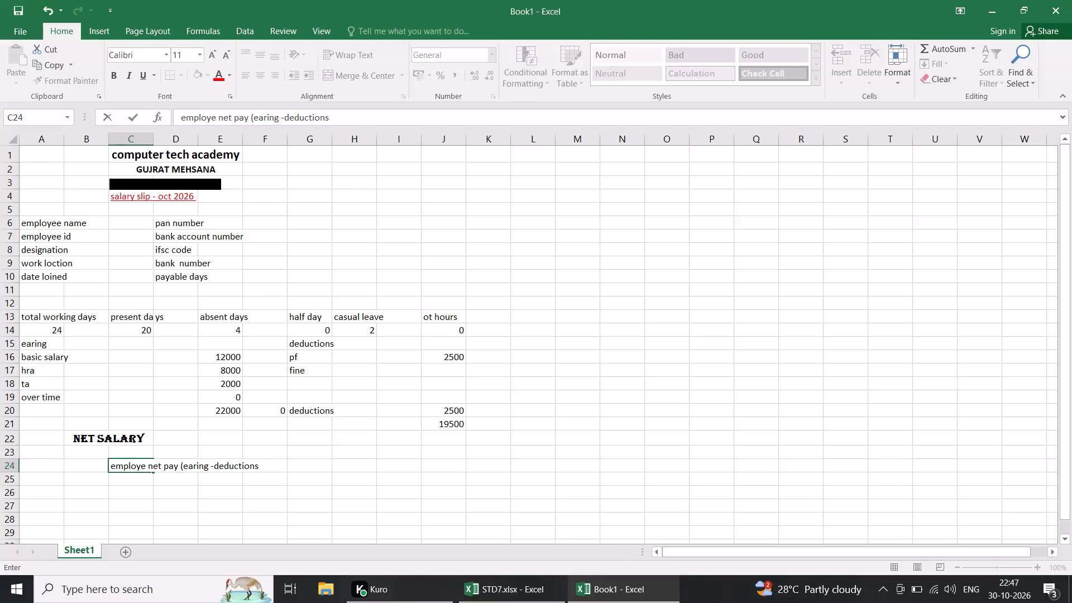
# Enter the employee's name in cell C6, beside the employee name label.
pyautogui.click(108, 227)
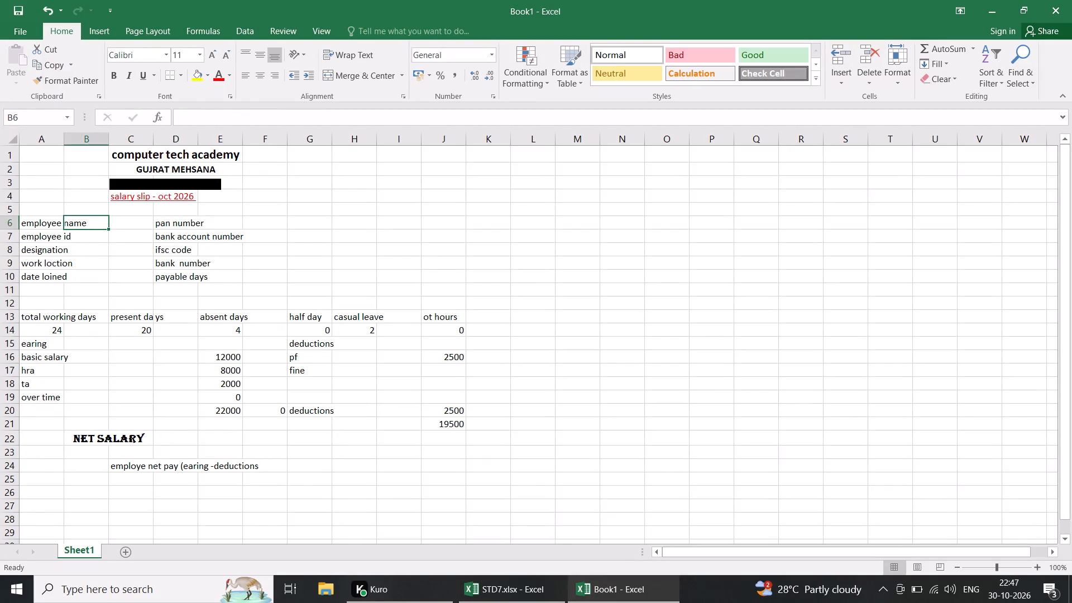
pyautogui.click(123, 224)
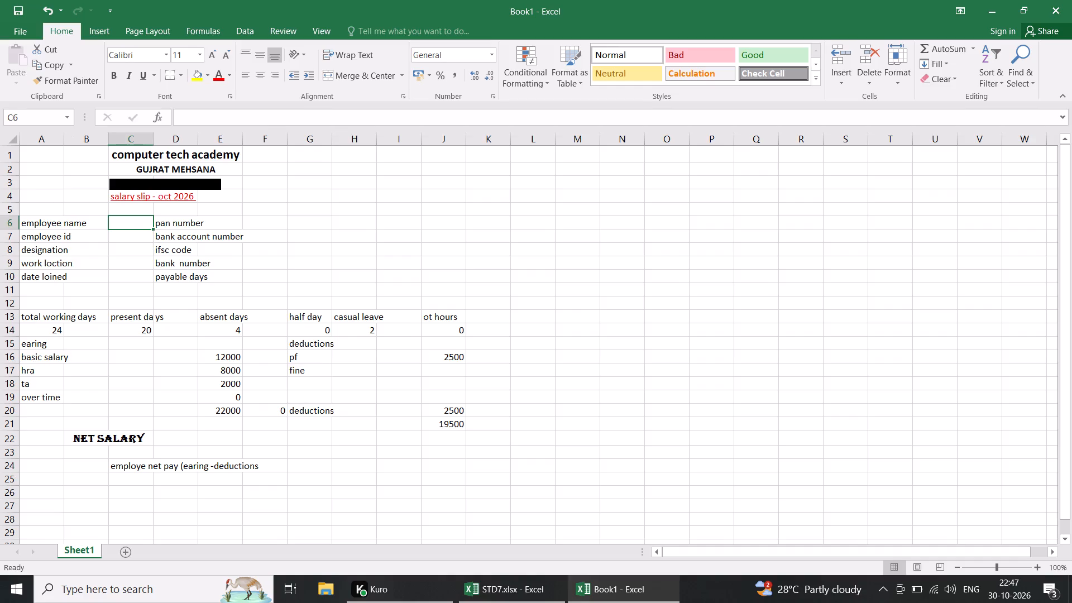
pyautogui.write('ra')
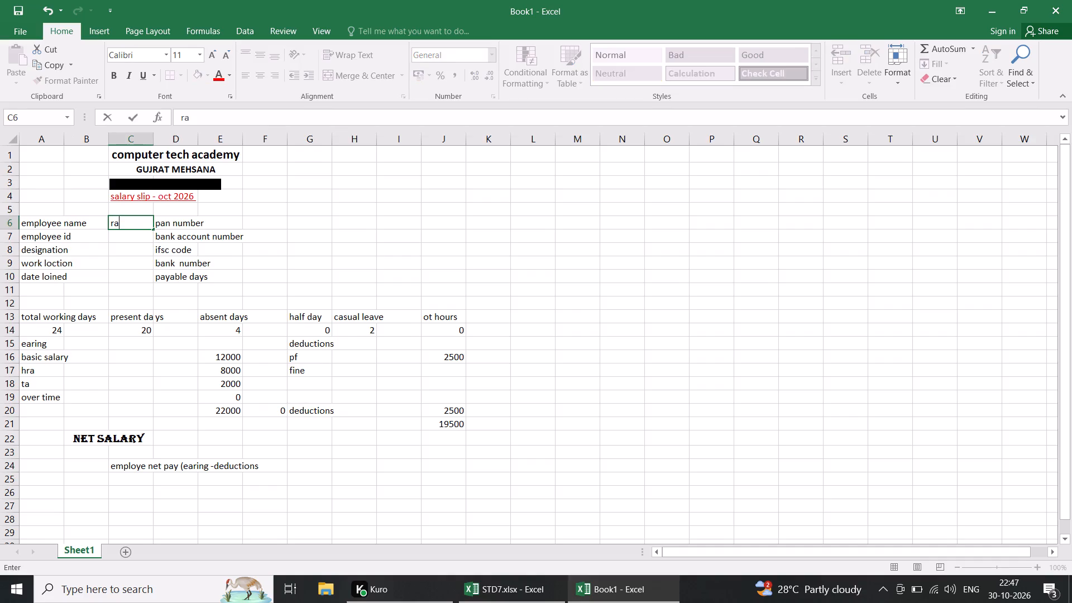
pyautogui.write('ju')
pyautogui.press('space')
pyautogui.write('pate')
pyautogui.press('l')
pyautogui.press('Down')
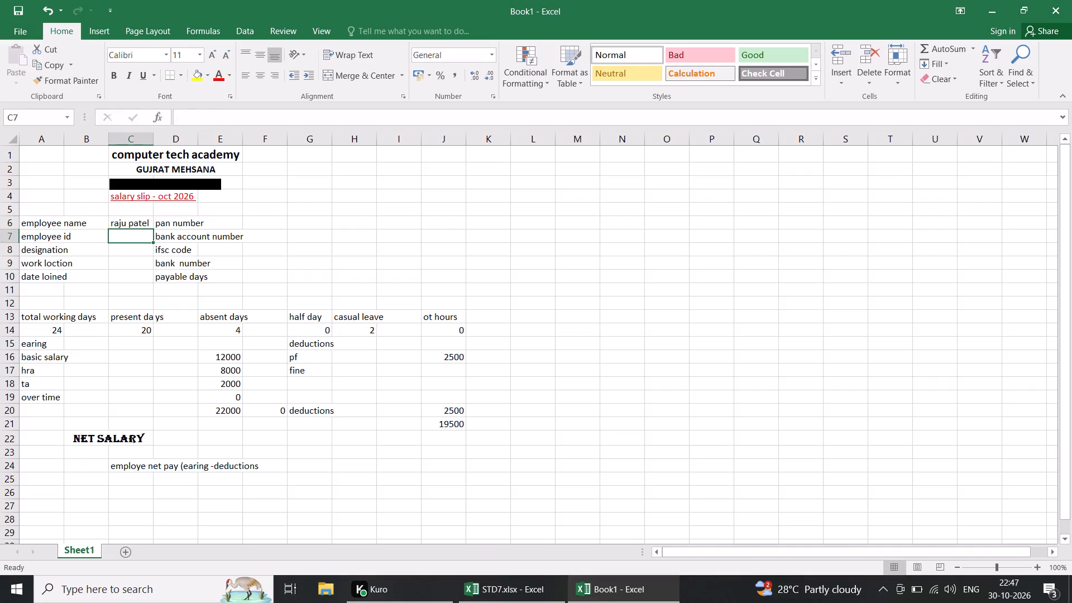
# Enter the employee's ID in cell C7, beside the employee id label.
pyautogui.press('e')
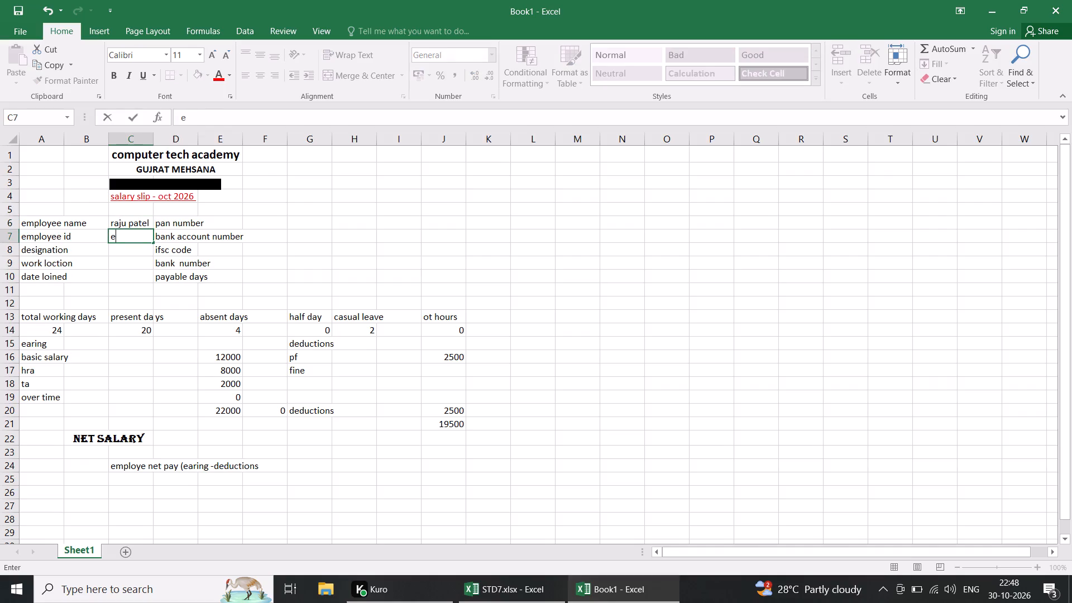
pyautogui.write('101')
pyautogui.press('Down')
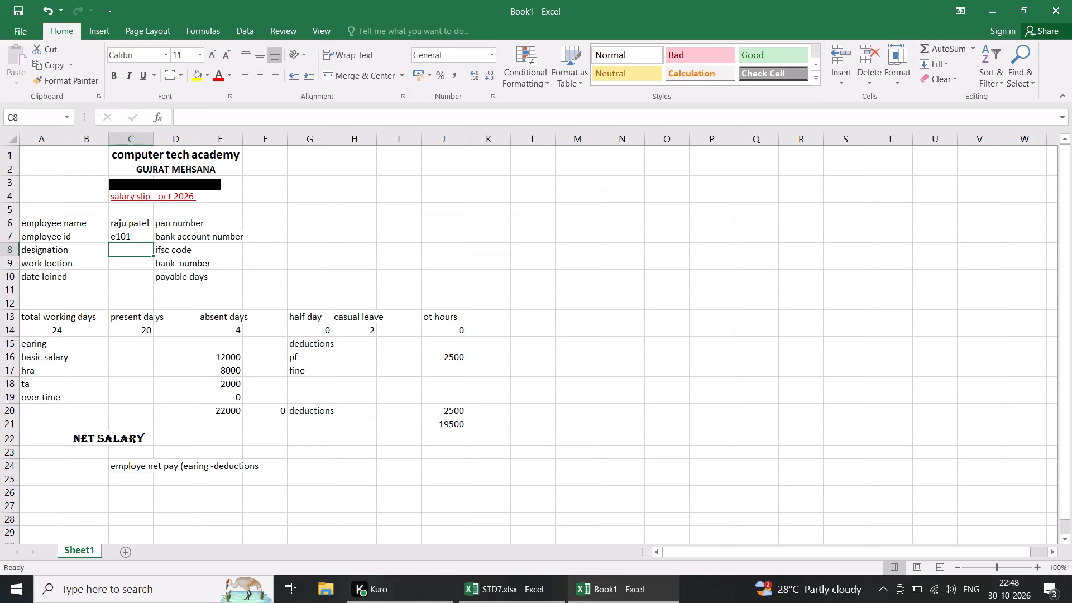
# Enter "data entry" in cell C8 as the employee's designation.
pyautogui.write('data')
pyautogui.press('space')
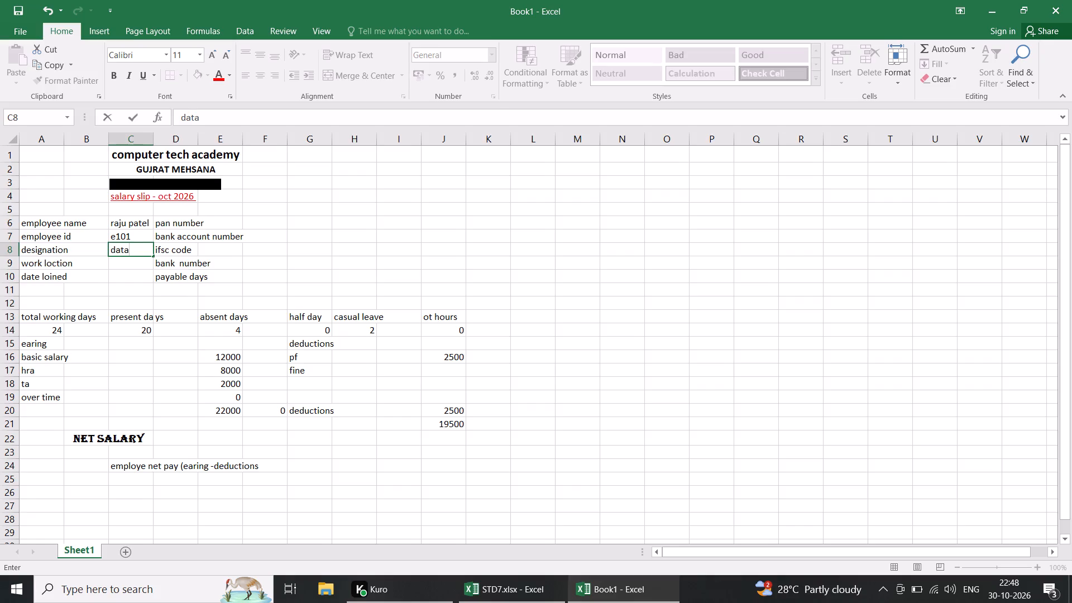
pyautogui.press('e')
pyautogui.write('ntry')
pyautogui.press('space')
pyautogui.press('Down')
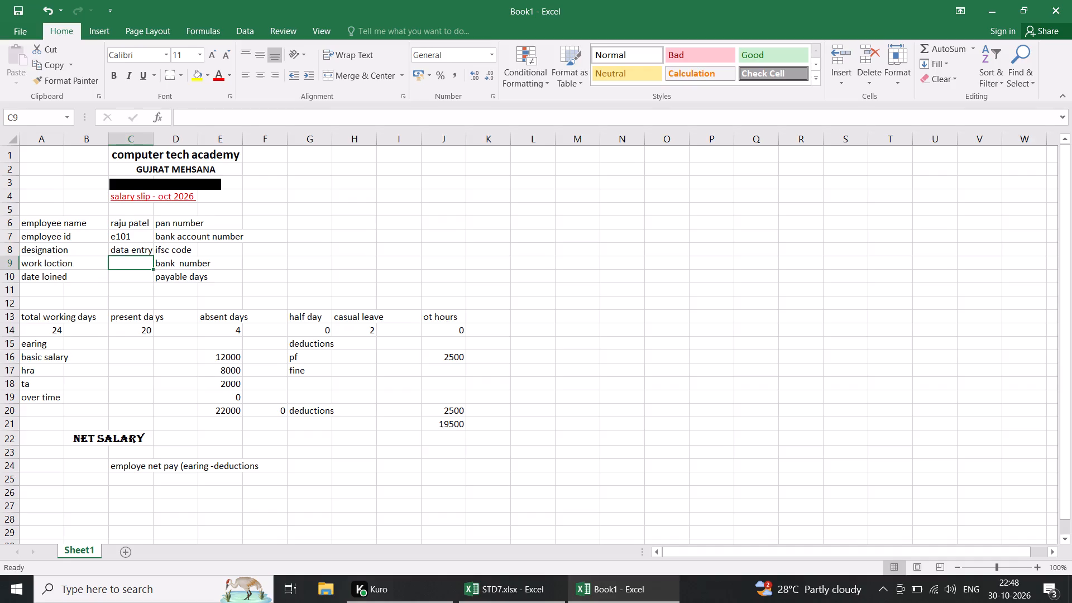
# Enter "gujrat" in cell C9 as the employee's work location.
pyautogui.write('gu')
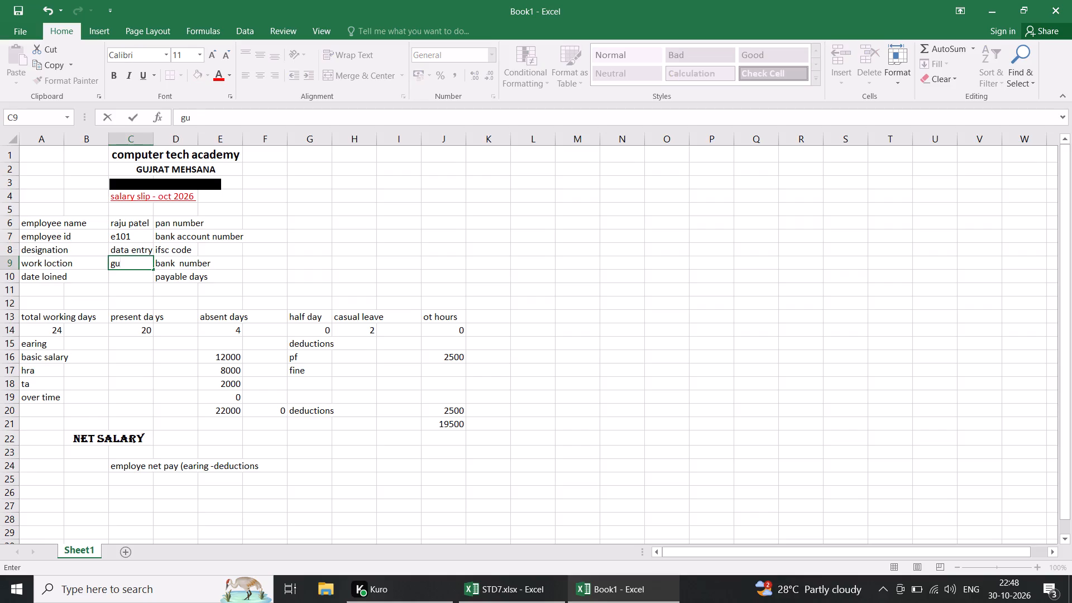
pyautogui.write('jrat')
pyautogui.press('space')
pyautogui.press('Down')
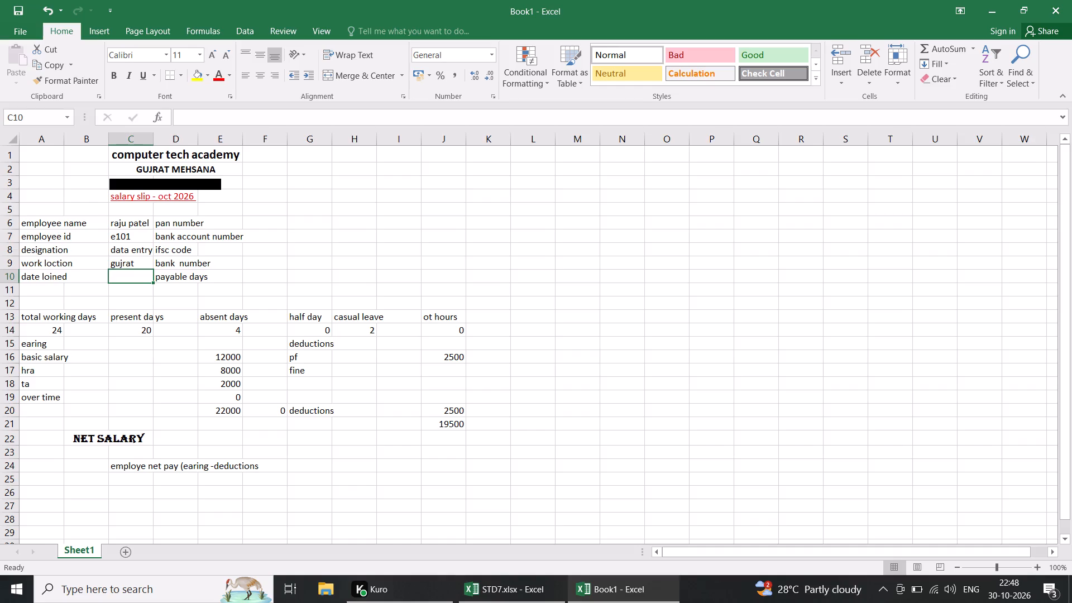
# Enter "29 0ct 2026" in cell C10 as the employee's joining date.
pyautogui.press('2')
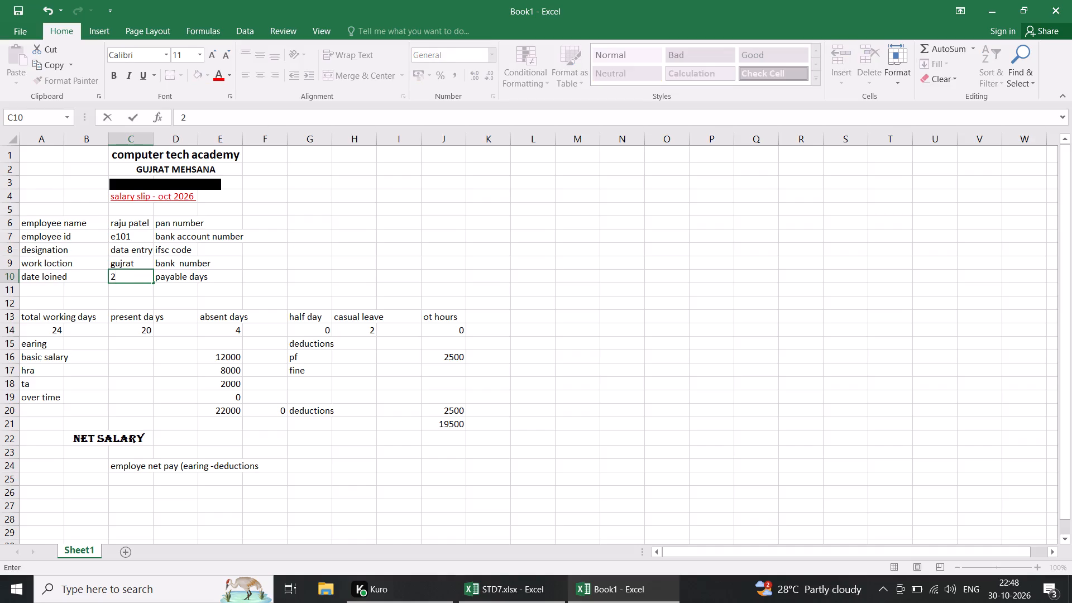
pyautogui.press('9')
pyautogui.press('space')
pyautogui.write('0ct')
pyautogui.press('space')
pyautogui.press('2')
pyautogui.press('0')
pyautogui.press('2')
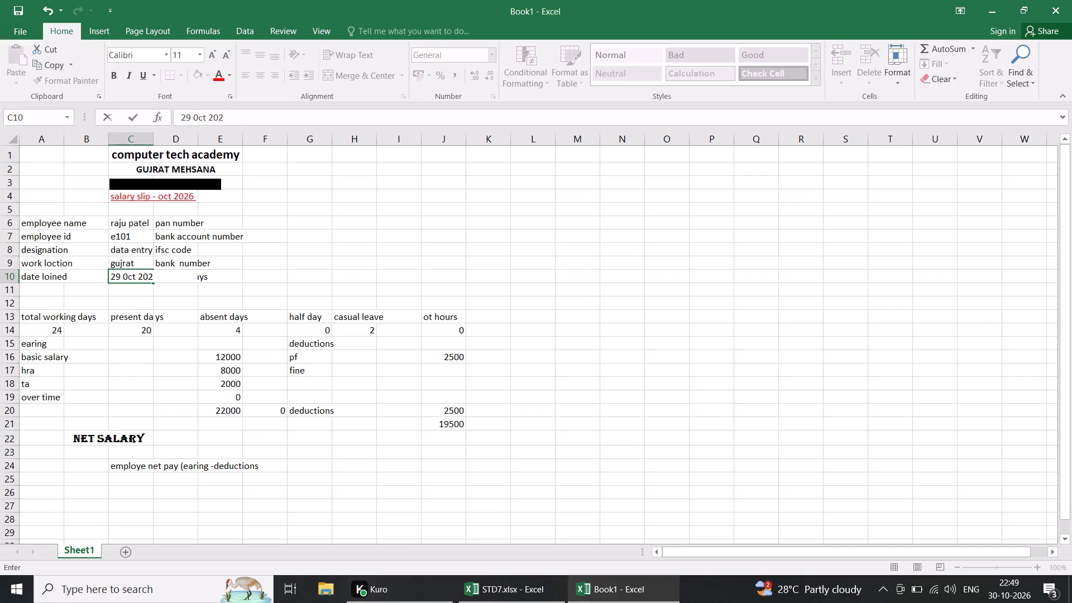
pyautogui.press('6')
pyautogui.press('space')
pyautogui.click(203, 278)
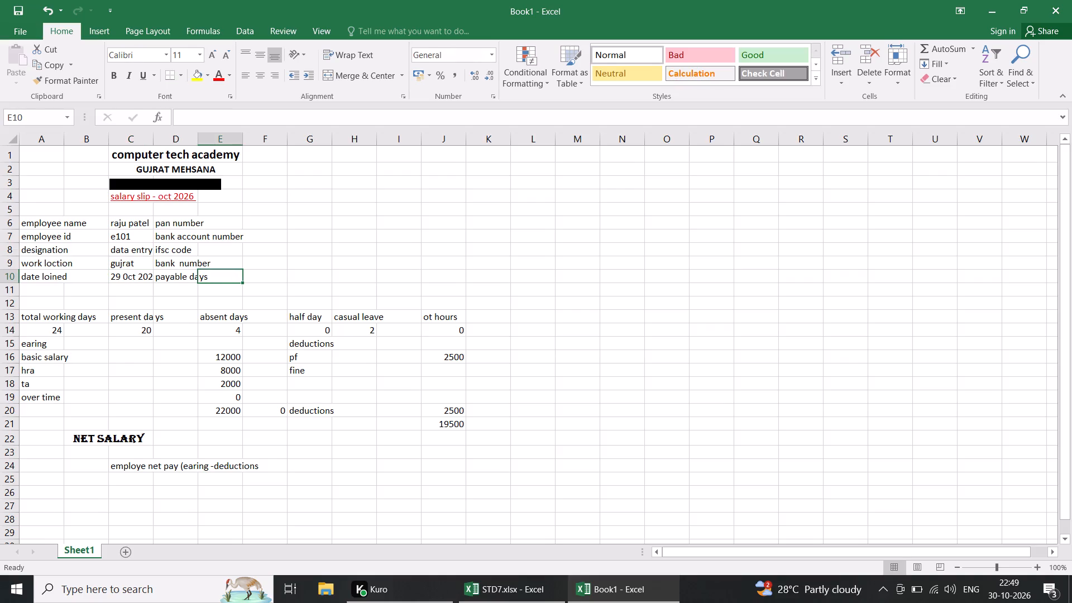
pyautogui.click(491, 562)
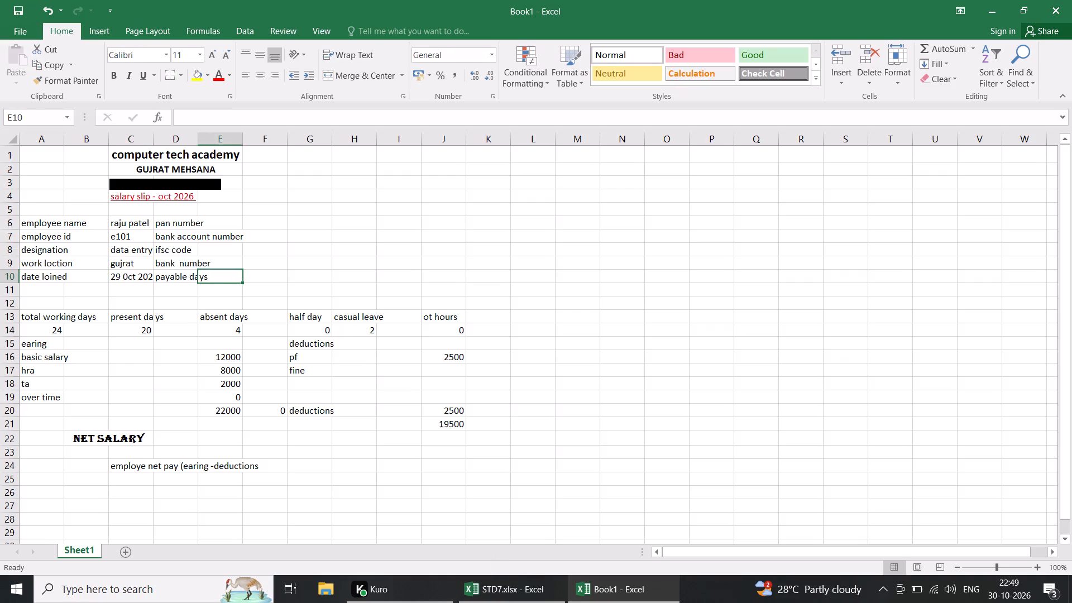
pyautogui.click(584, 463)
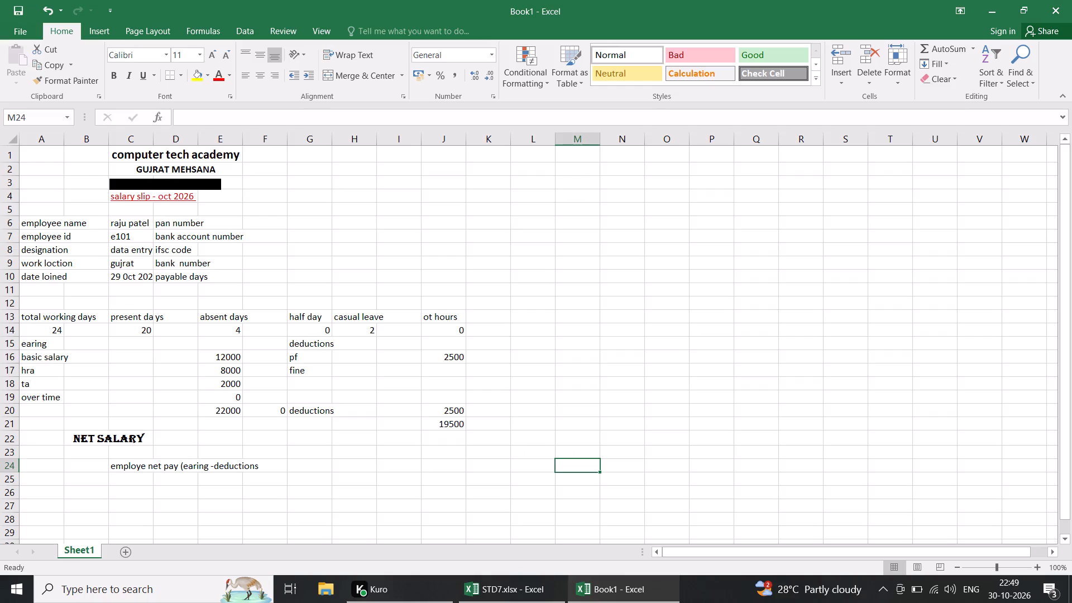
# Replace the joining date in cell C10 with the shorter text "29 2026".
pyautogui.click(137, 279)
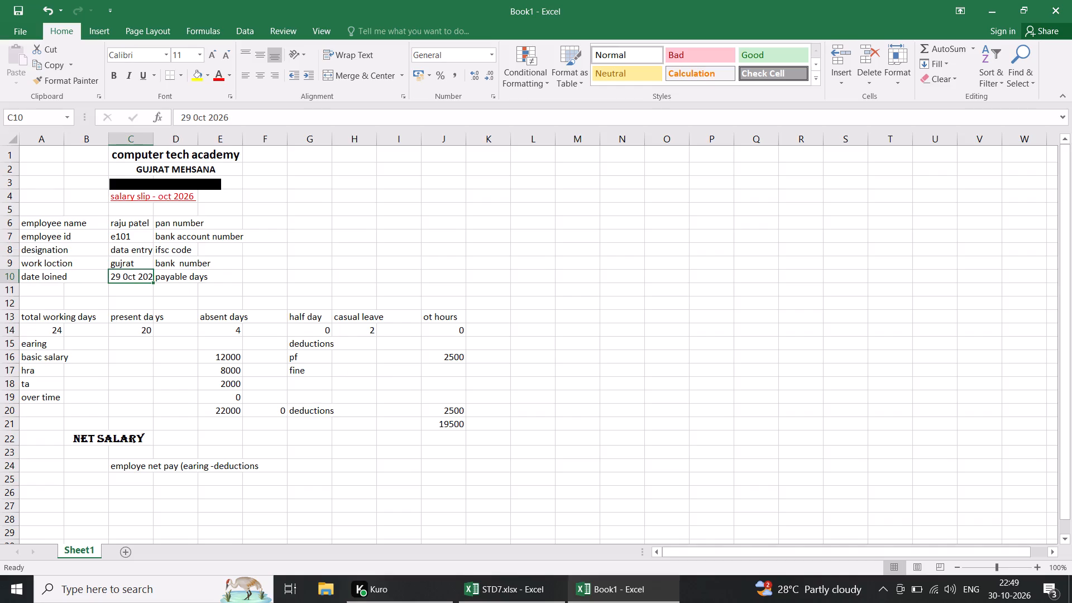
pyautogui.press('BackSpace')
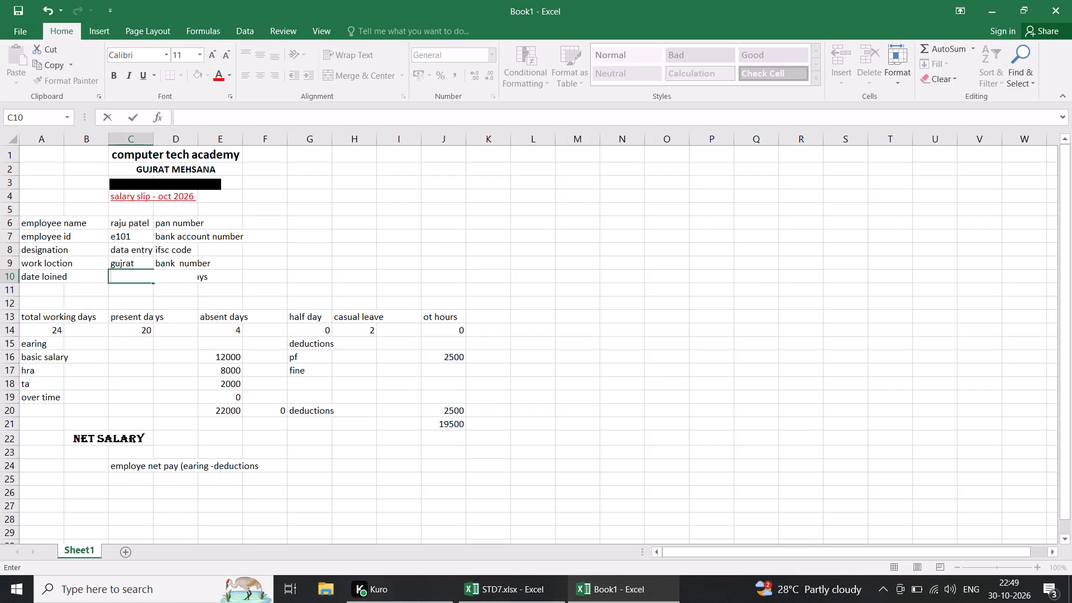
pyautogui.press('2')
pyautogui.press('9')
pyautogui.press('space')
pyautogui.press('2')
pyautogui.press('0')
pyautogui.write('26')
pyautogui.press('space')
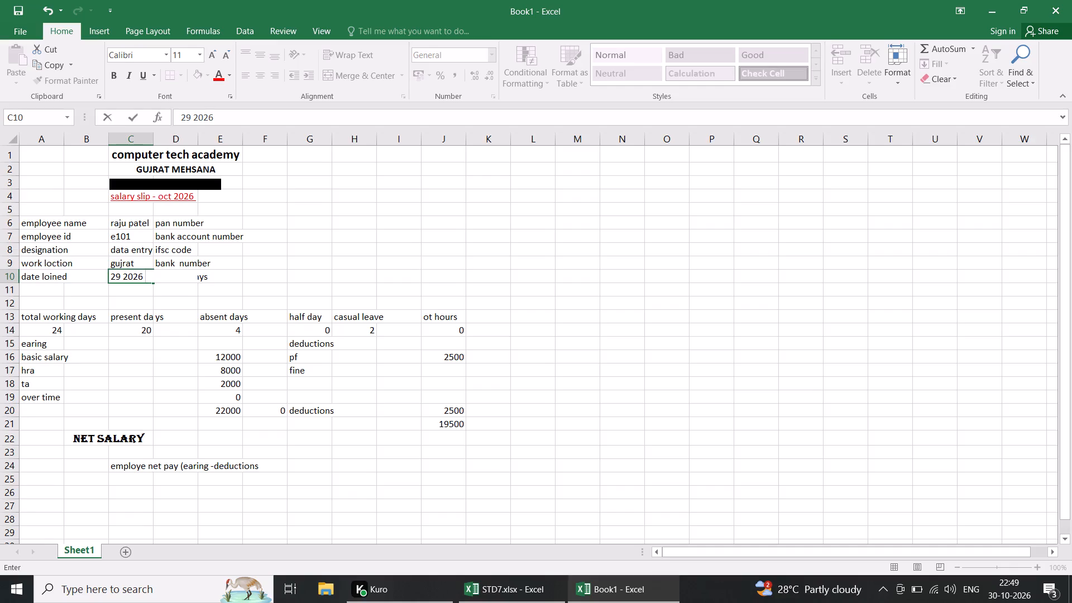
# Replace the joining date in cell C10 with "29oct 2026".
pyautogui.click(143, 280)
pyautogui.press('BackSpace')
pyautogui.press('BackSpace')
pyautogui.press('BackSpace')
pyautogui.press('BackSpace')
pyautogui.press('BackSpace')
pyautogui.press('BackSpace')
pyautogui.press('BackSpace')
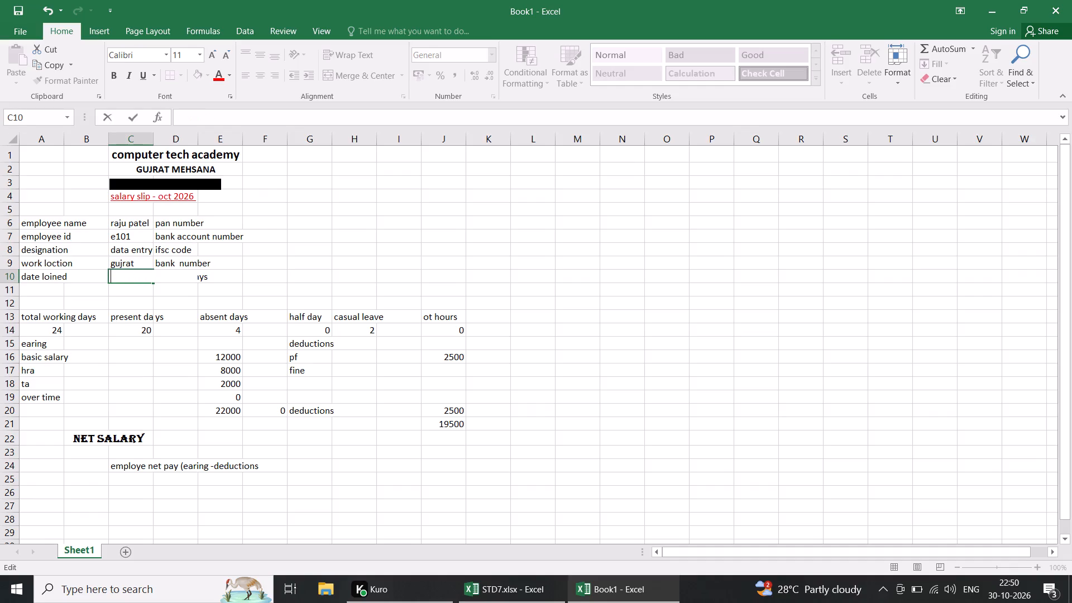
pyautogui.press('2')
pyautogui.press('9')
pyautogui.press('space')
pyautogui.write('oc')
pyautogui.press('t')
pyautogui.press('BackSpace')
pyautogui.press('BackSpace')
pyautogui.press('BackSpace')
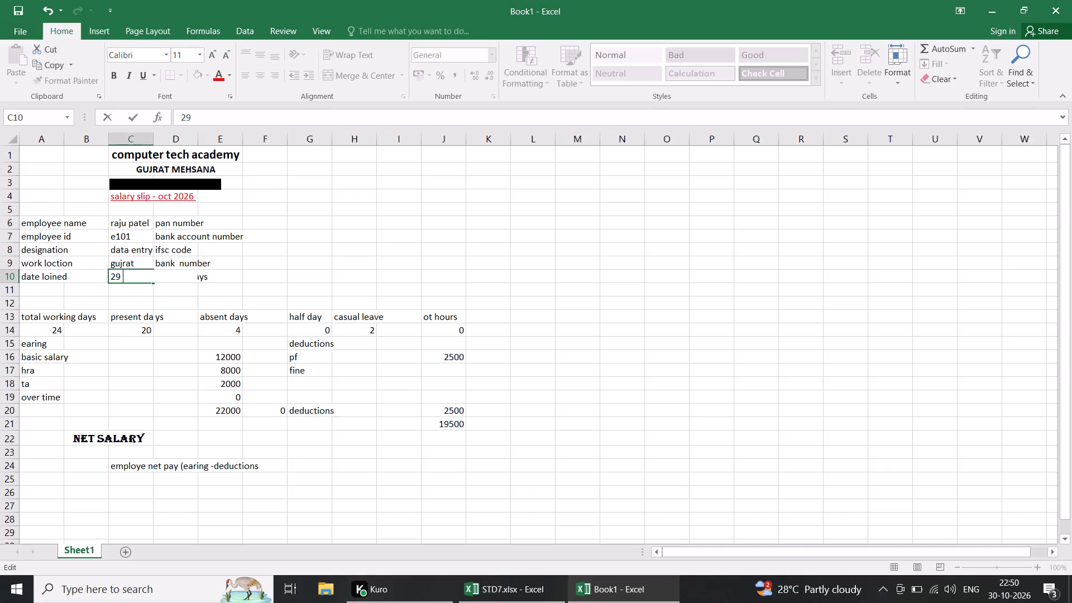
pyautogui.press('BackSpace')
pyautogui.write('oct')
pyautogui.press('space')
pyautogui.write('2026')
pyautogui.click(186, 277)
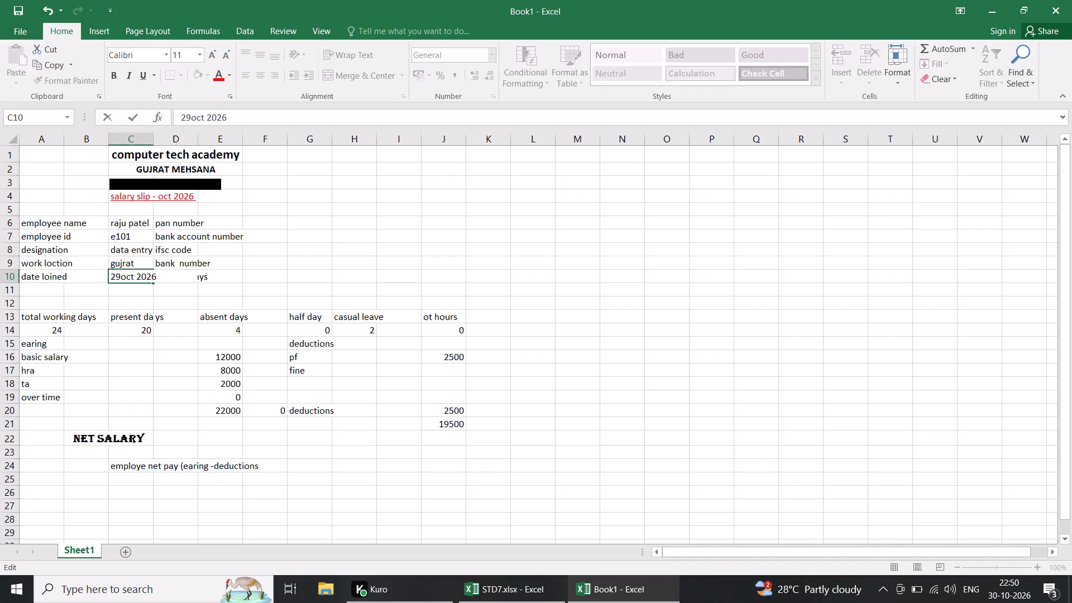
pyautogui.click(204, 277)
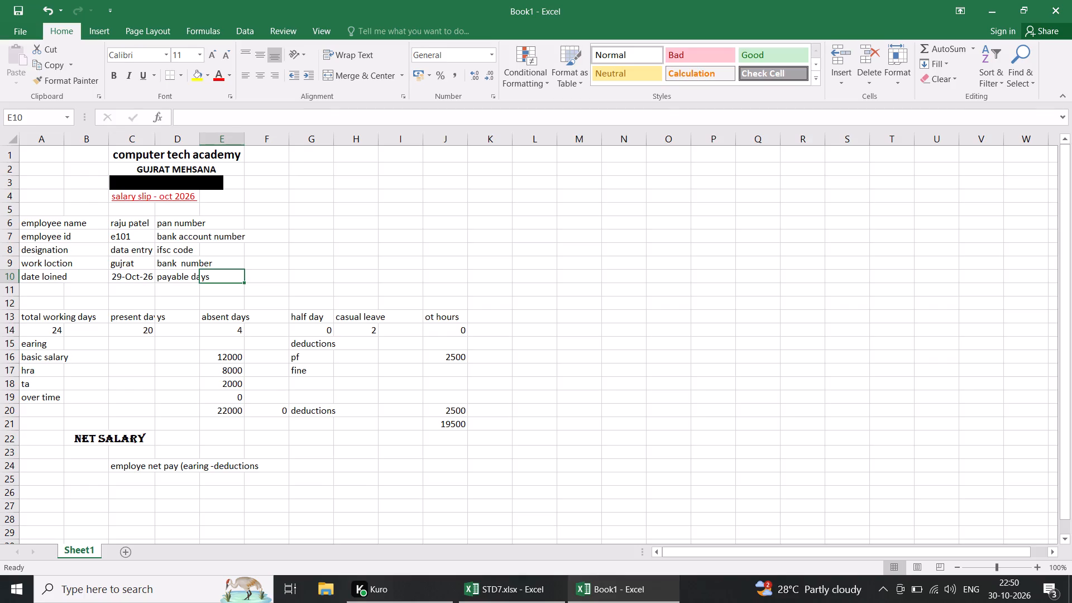
pyautogui.click(644, 331)
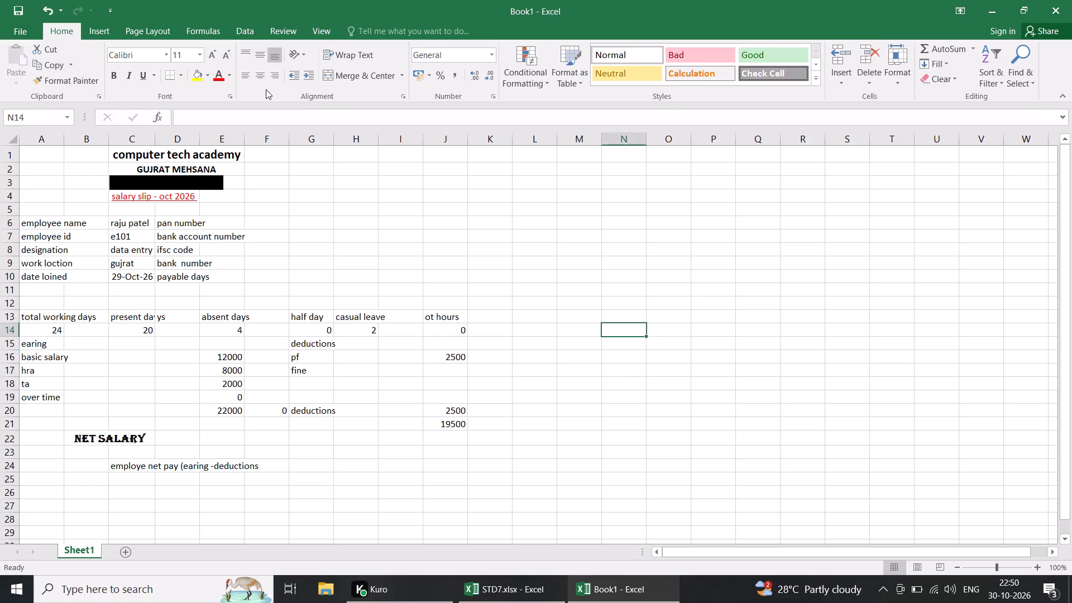
# Fill the basic salary amount in cell E16 with yellow.
pyautogui.click(207, 74)
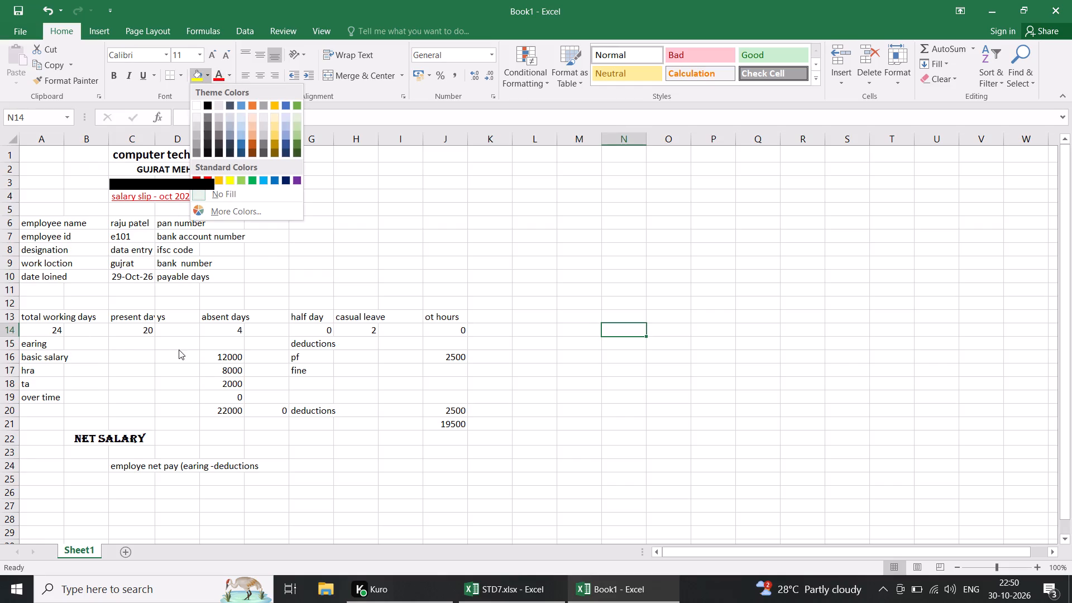
pyautogui.doubleClick(218, 355)
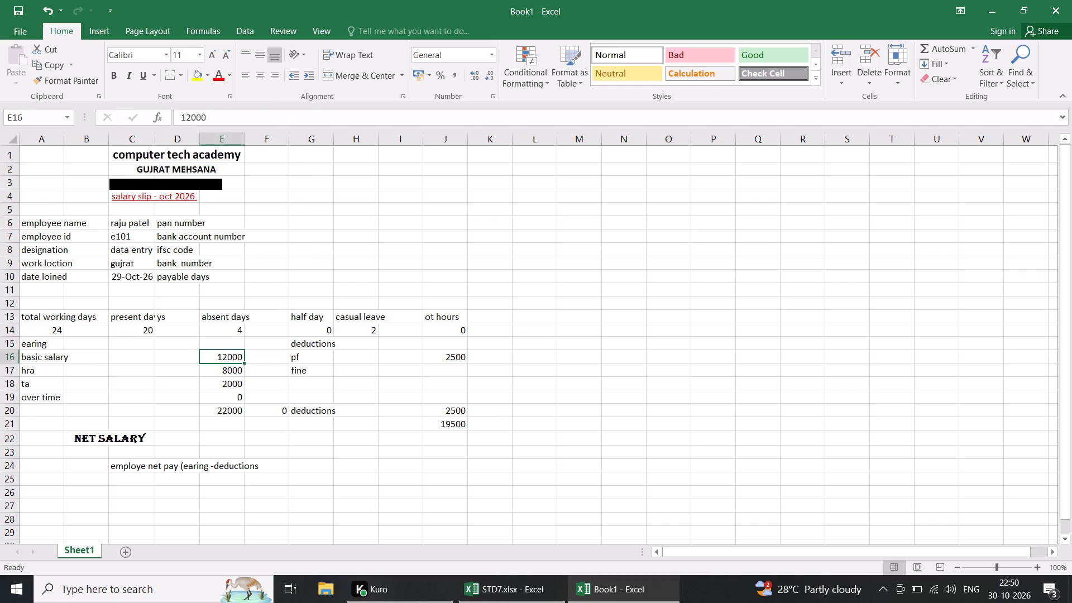
pyautogui.click(200, 74)
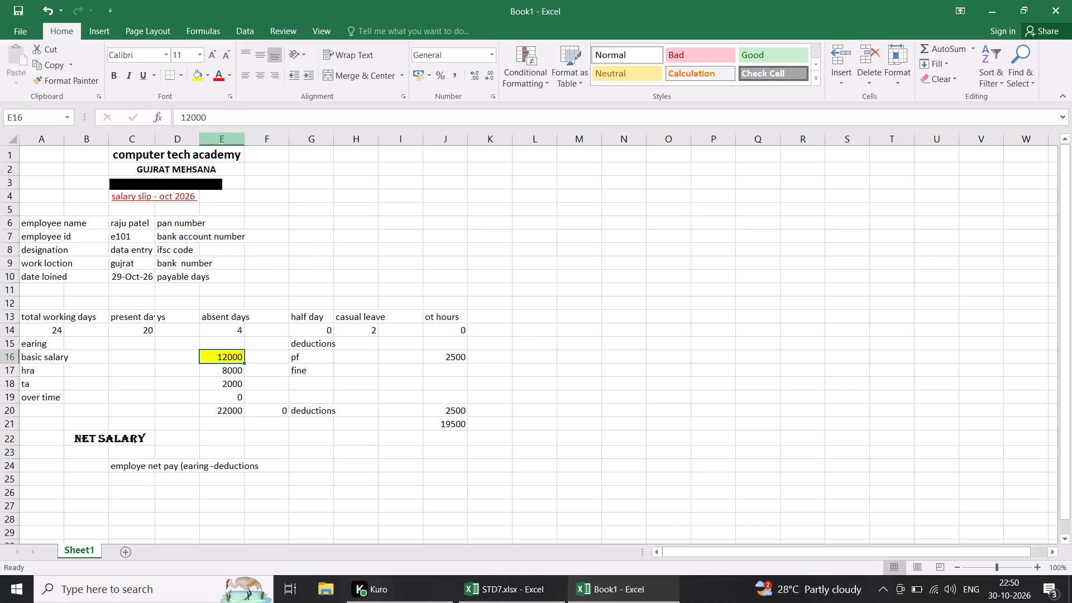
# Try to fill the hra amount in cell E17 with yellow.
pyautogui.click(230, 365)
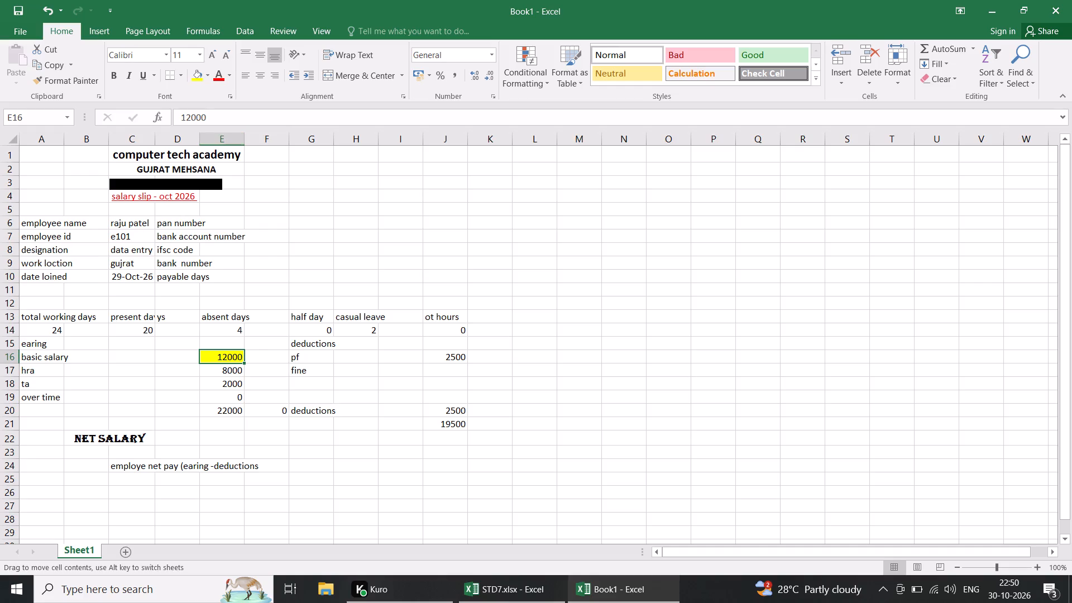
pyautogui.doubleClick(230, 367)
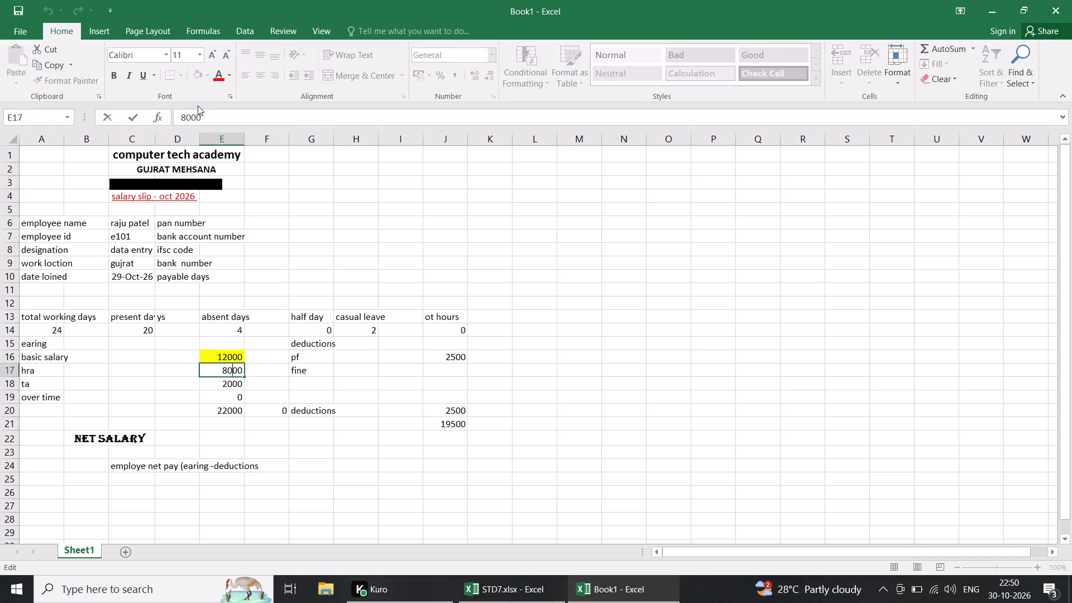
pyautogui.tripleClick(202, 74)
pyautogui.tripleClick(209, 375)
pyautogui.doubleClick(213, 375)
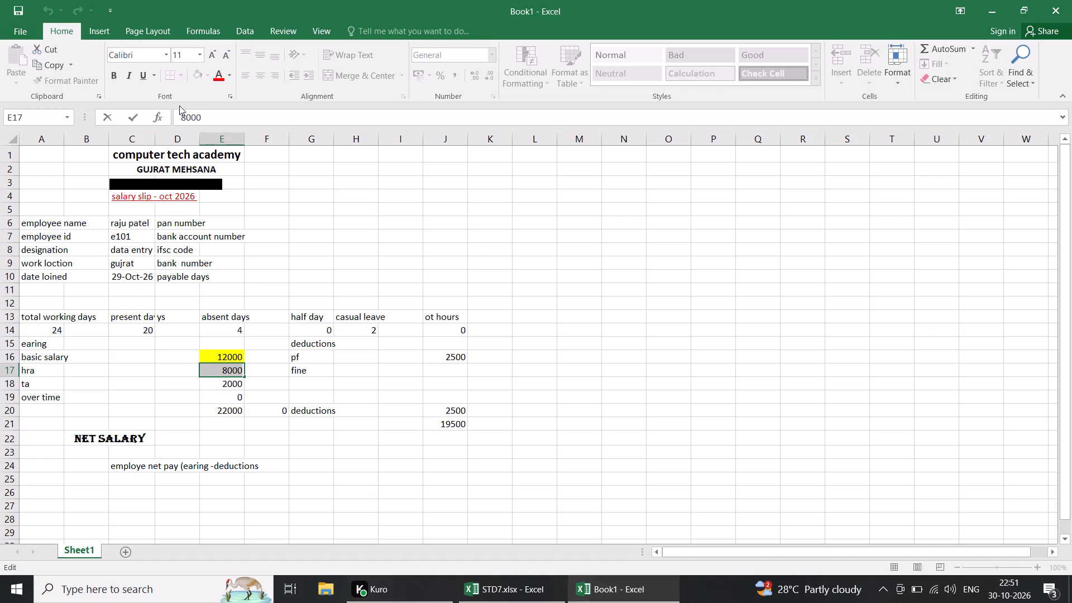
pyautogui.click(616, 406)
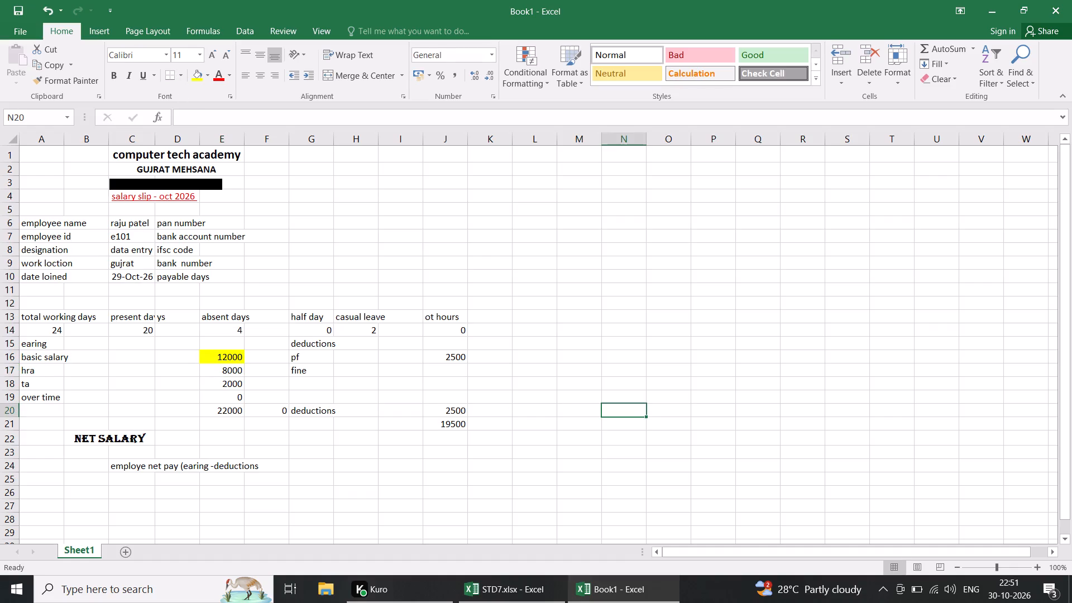